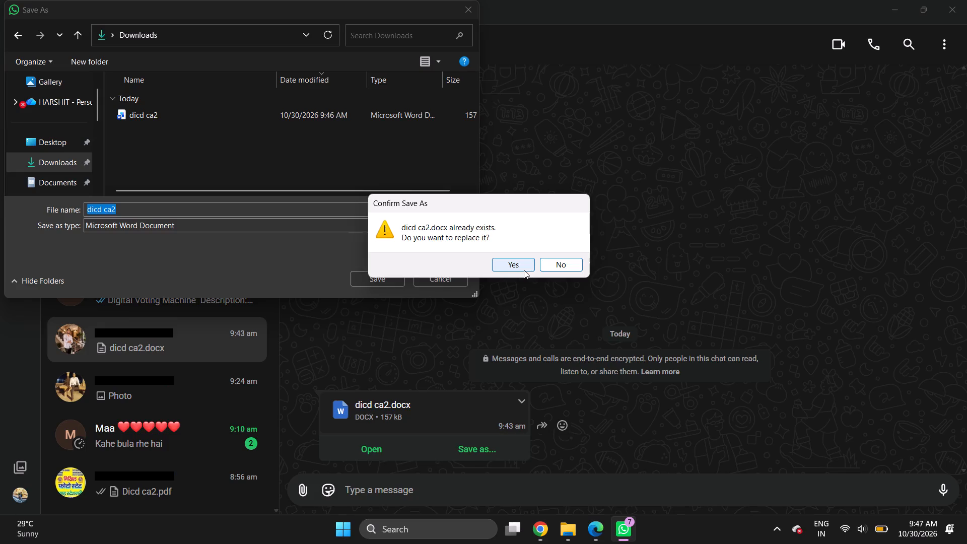
{"action": "left_click", "coordinate": [524, 270]}
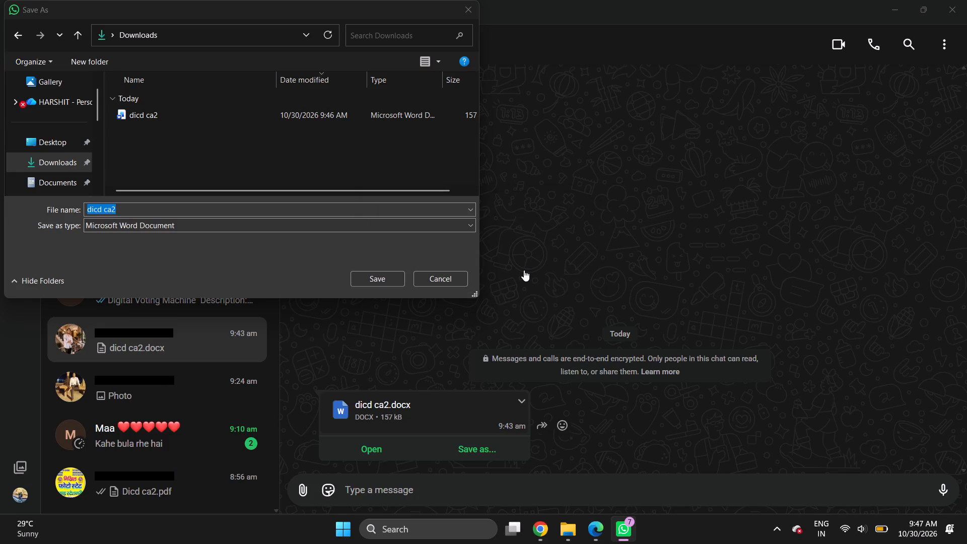
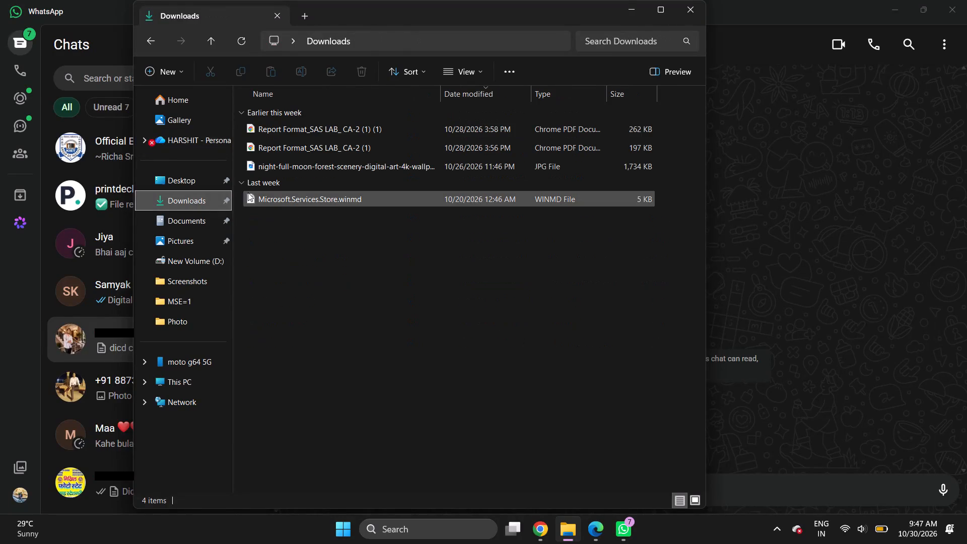
Check the Desktop and Downloads folders for the saved dicd ca2 Word document.
{"action": "left_click", "coordinate": [183, 180]}
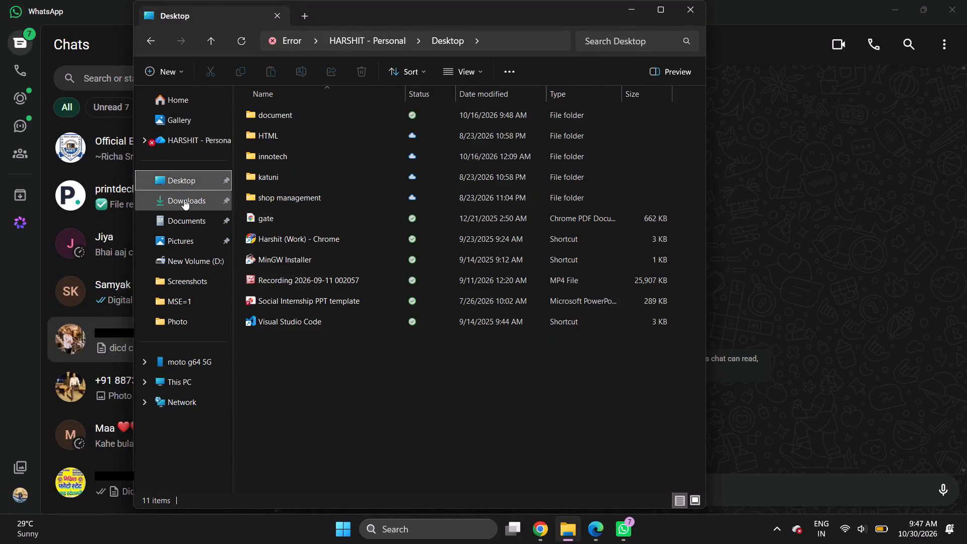
{"action": "left_click", "coordinate": [184, 199]}
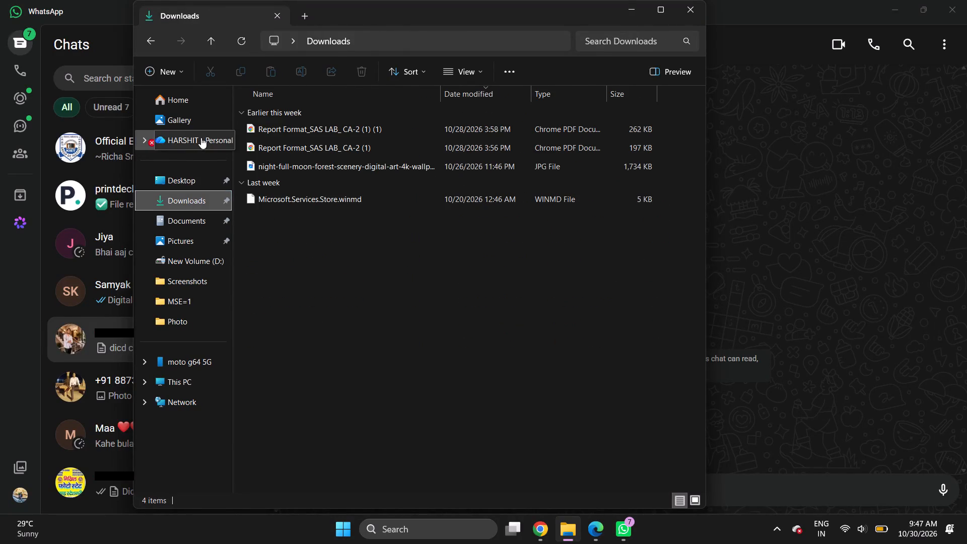
Open the personal OneDrive folder and search it for "d".
{"action": "left_click", "coordinate": [201, 138]}
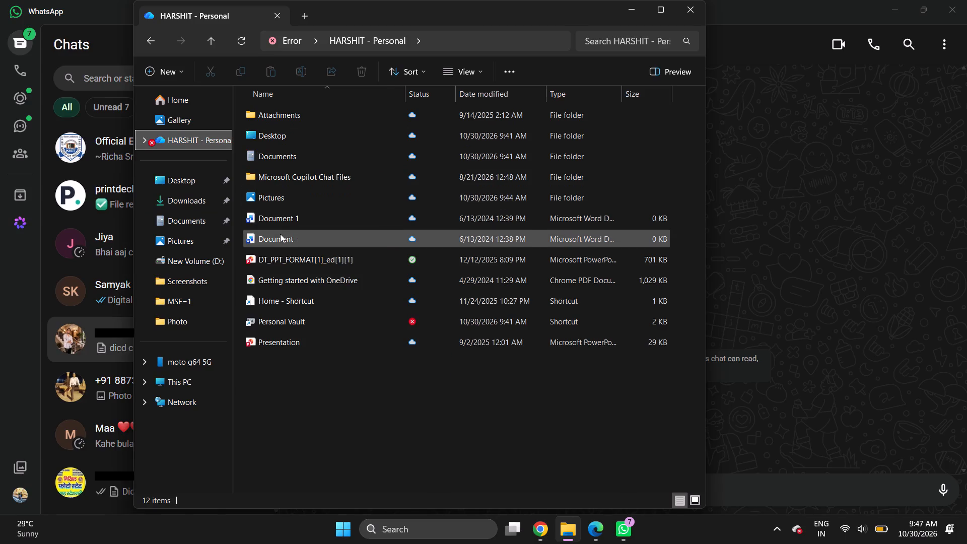
{"action": "left_click", "coordinate": [687, 46]}
{"action": "key", "text": "d"}
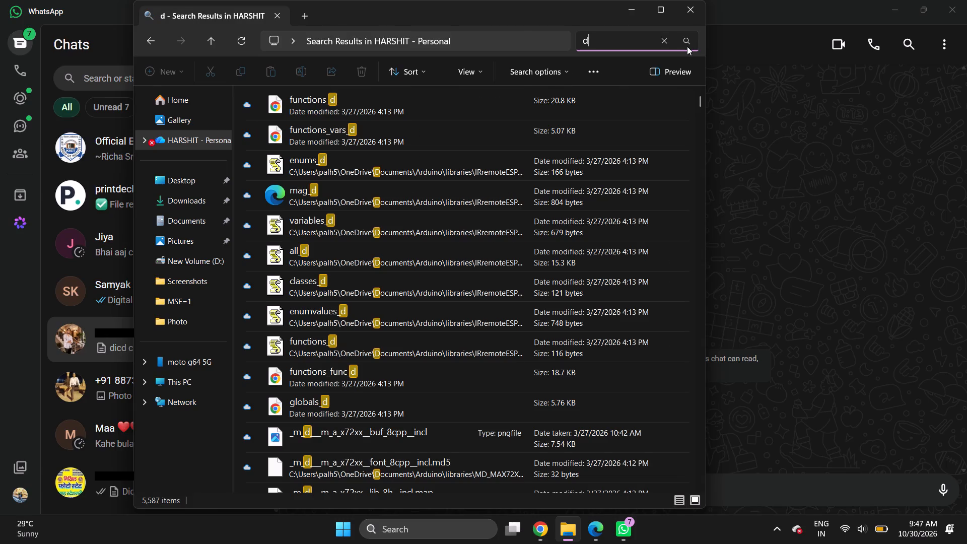
Maximize the file window showing the search results.
{"action": "left_click_drag", "start_coordinate": [483, 9], "coordinate": [506, 11]}
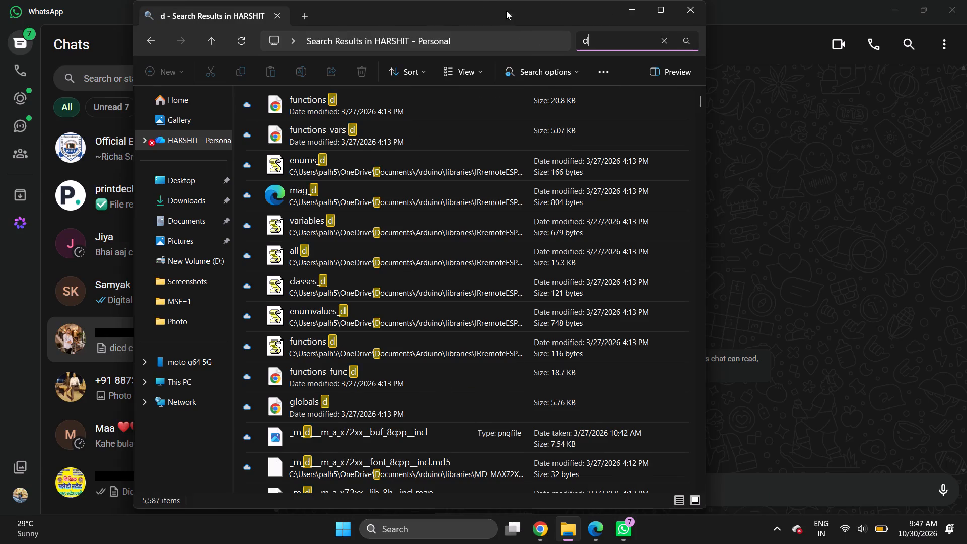
{"action": "left_click_drag", "start_coordinate": [506, 11], "coordinate": [875, 0]}
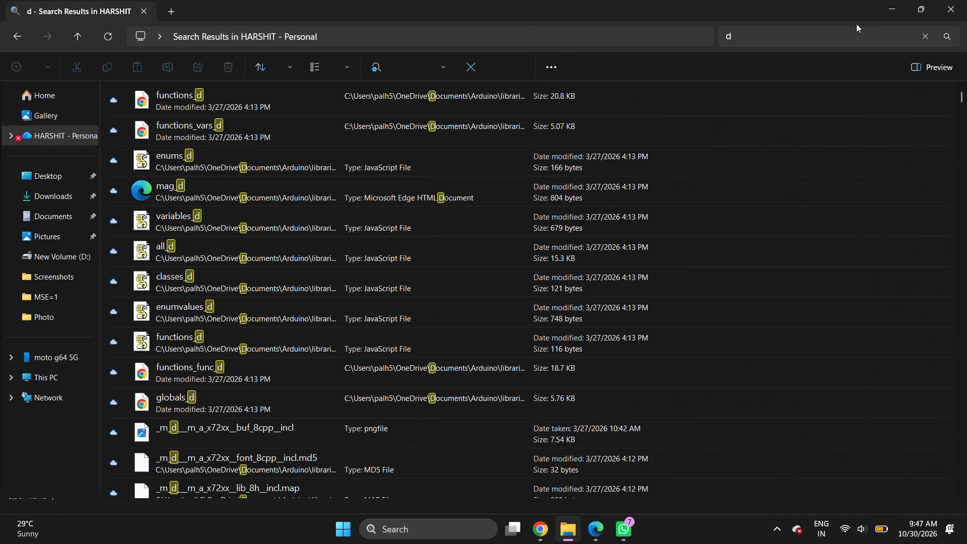
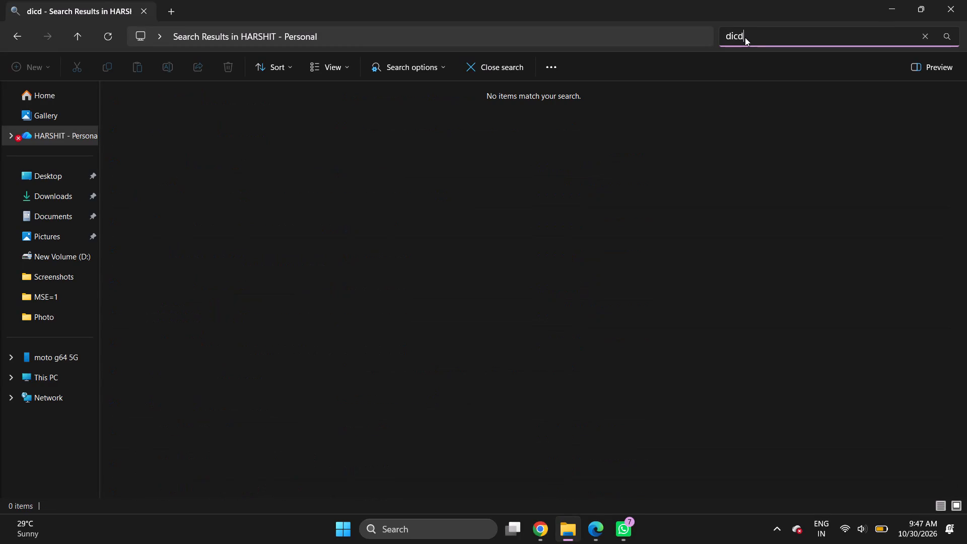
Check the Desktop folder and the Downloads folder for the "dicd" file.
{"action": "left_click", "coordinate": [62, 176]}
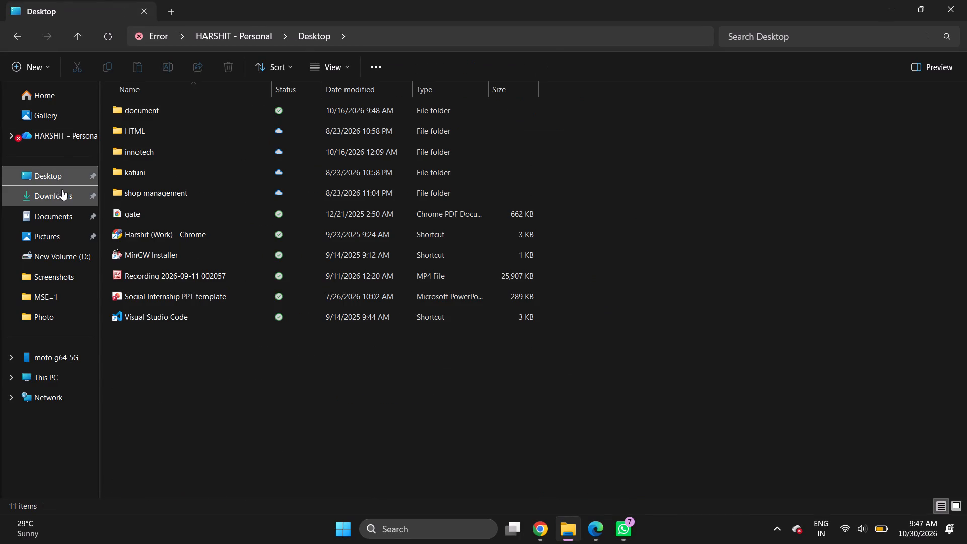
{"action": "left_click", "coordinate": [62, 197]}
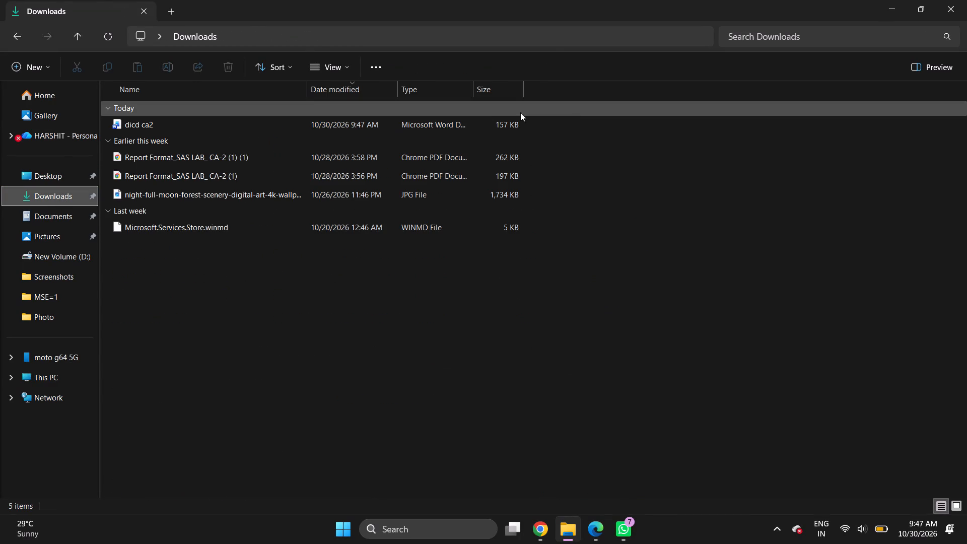
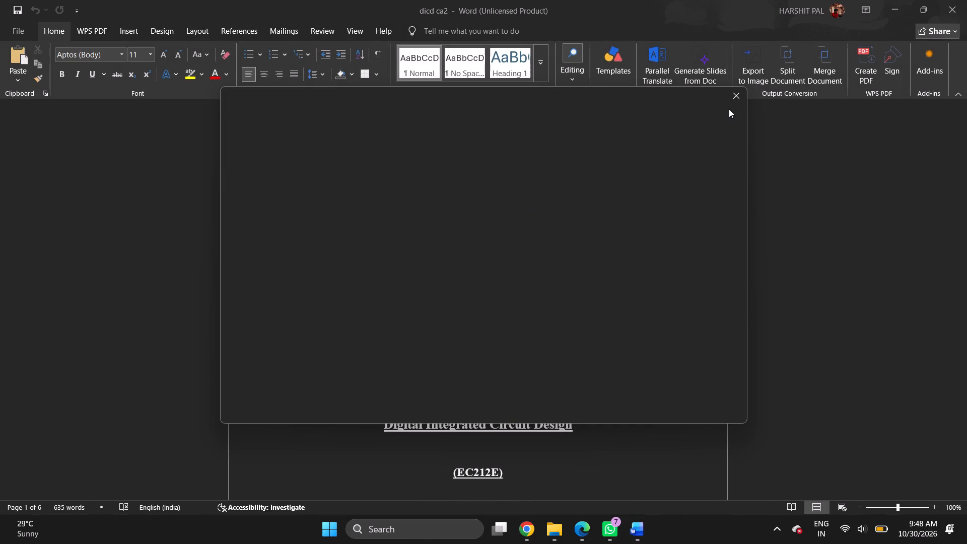
Dismiss the blank pop-up window and place the cursor at the end of the "Topic : Automatic Water Tank Level Controller" title line.
{"action": "left_click", "coordinate": [734, 97]}
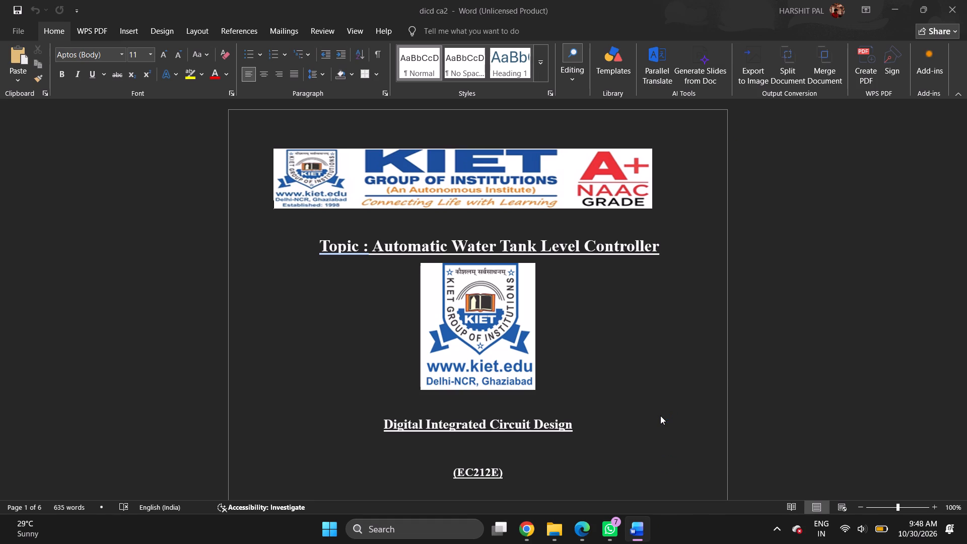
{"action": "left_click", "coordinate": [658, 245]}
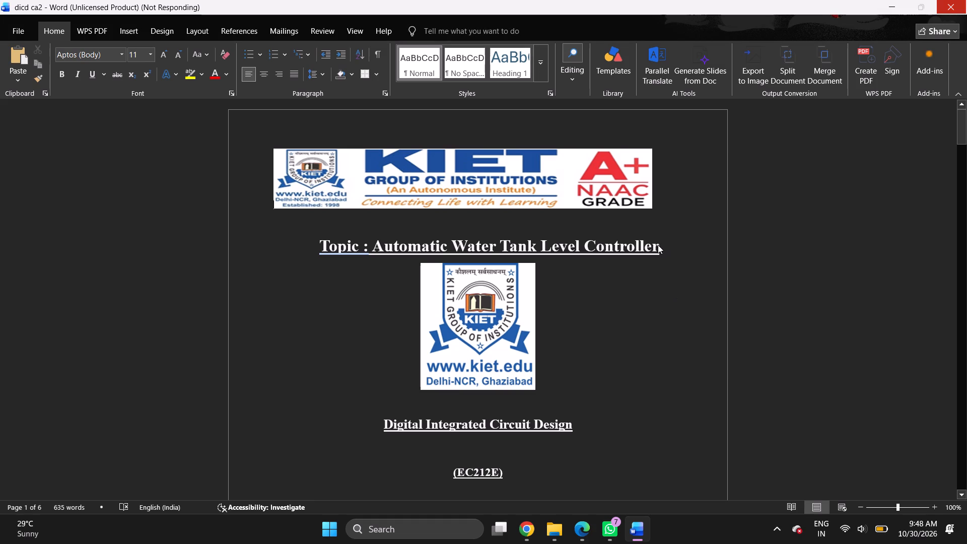
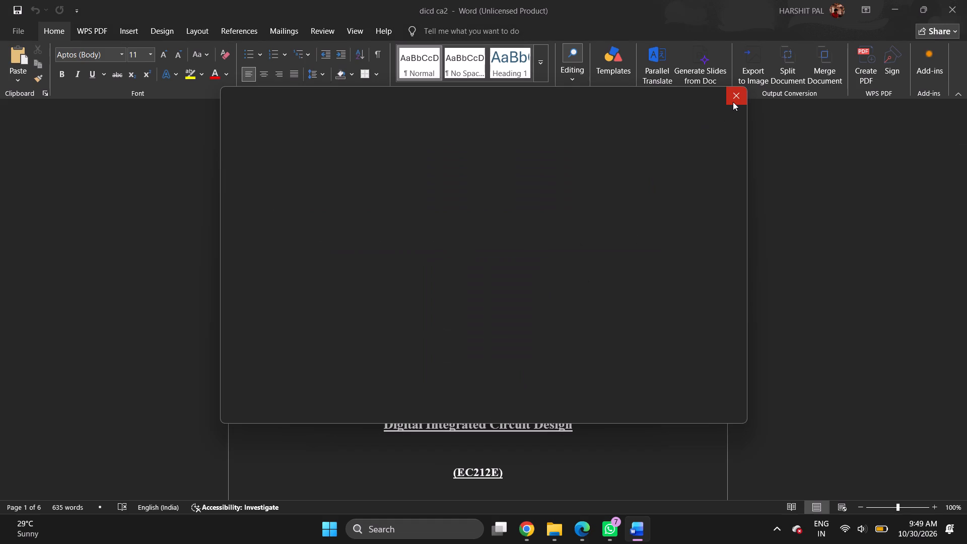
Dismiss the blank pop-up window covering the dicd ca2 document.
{"action": "left_click", "coordinate": [733, 102]}
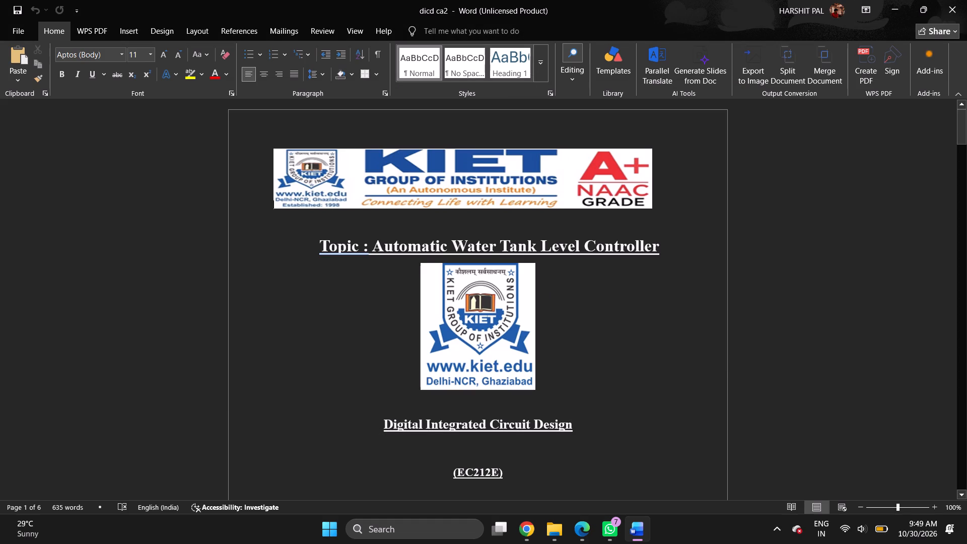
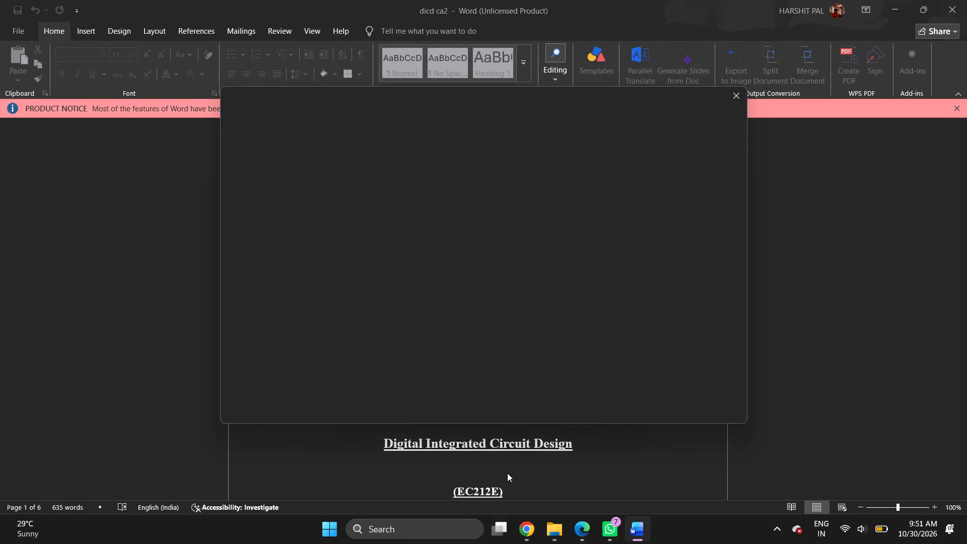
Dismiss the blank pop-up window and the Microsoft 365 free trial offer covering the dicd ca2 document.
{"action": "left_click", "coordinate": [733, 96]}
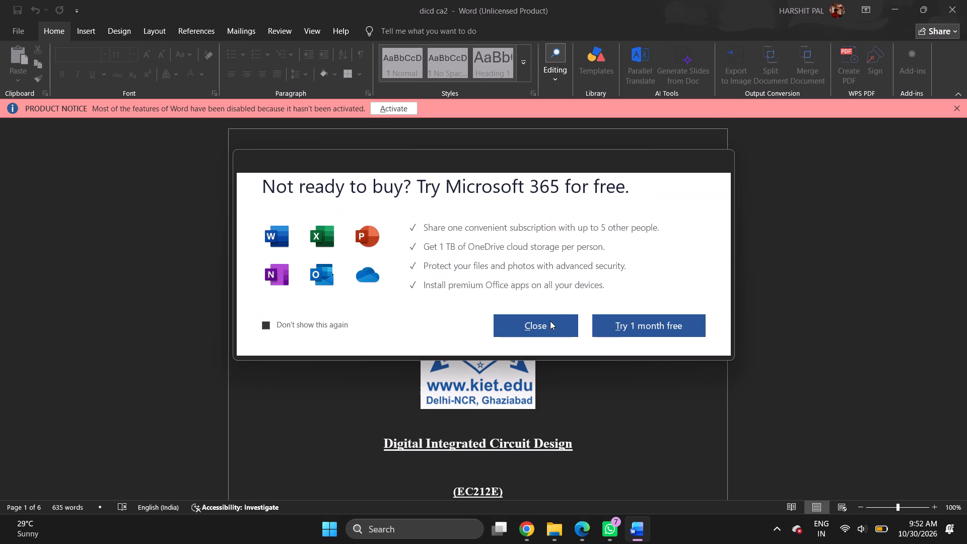
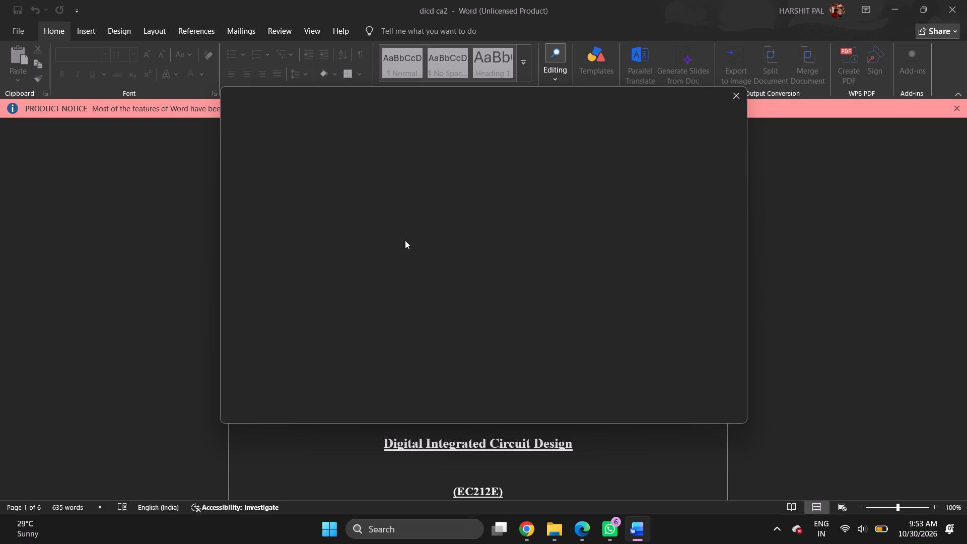
Dismiss the blank pop-up window covering the title page.
{"action": "left_click", "coordinate": [739, 93]}
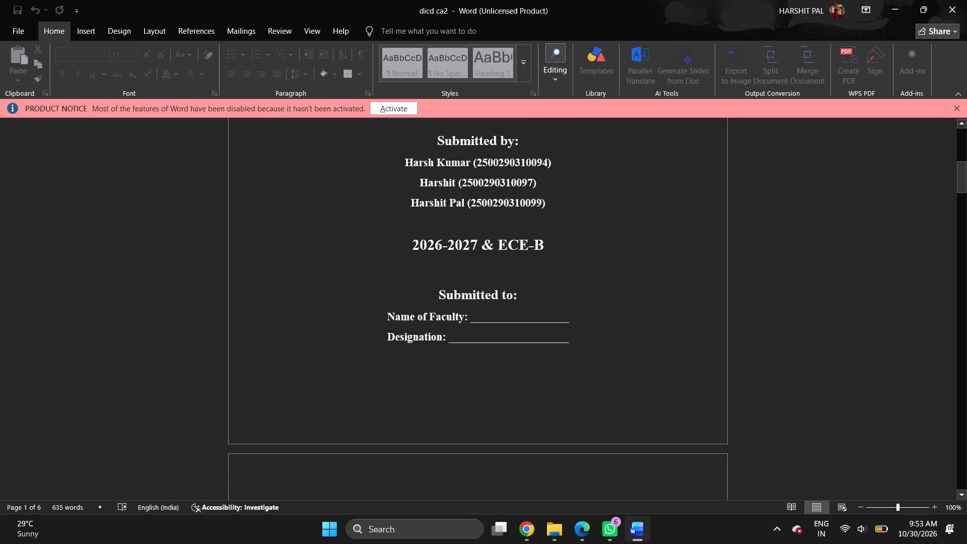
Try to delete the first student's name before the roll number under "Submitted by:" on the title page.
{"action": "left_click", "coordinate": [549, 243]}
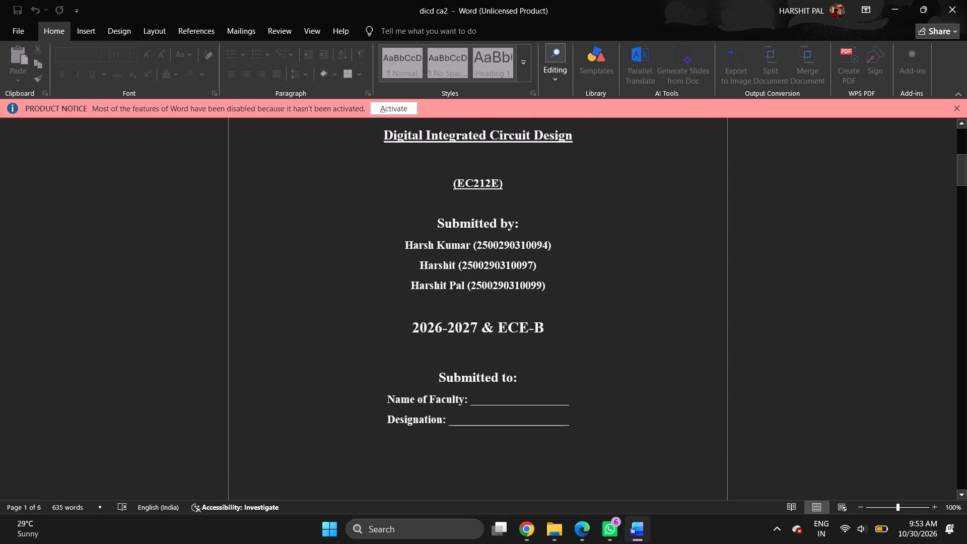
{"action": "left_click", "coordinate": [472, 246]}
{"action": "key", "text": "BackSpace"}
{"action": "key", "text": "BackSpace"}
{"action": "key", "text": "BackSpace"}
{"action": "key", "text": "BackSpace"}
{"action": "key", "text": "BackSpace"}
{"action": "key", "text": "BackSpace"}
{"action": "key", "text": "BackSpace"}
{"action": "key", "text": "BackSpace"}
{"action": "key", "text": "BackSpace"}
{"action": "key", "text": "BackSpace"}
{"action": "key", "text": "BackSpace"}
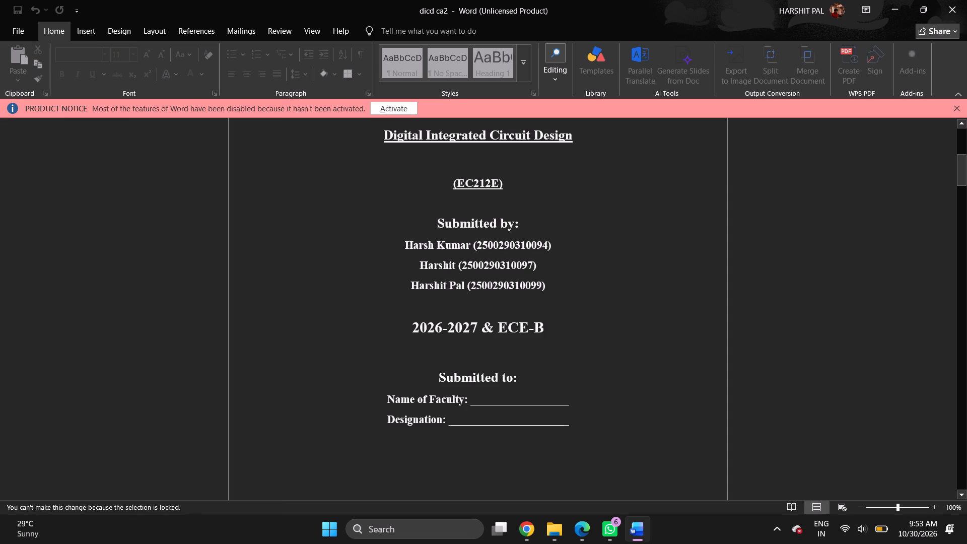
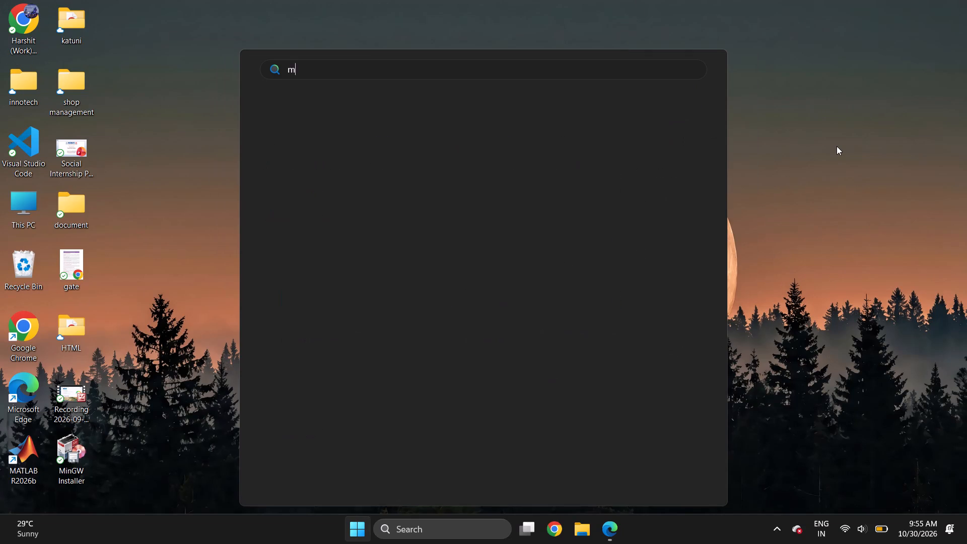
Search the system for "ms" and launch Microsoft Word 2010.
{"action": "key", "text": "BackSpace"}
{"action": "key", "text": "s"}
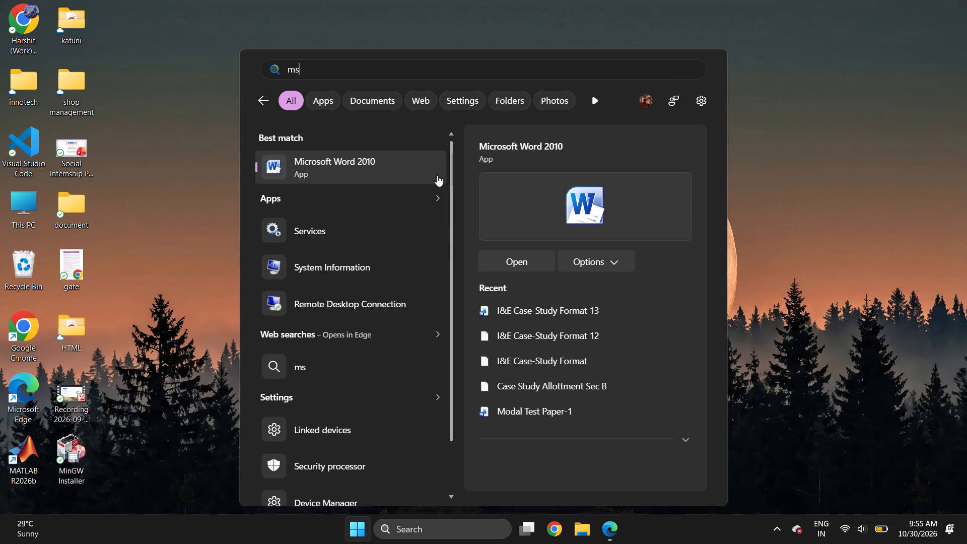
{"action": "left_click", "coordinate": [428, 175]}
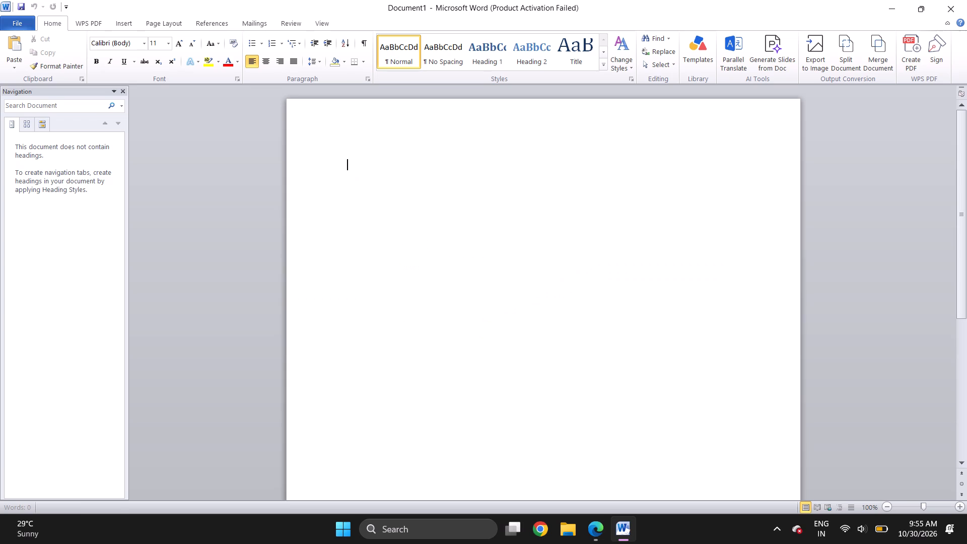
Open the "dicd ca2" document from the Downloads folder.
{"action": "left_click", "coordinate": [20, 19]}
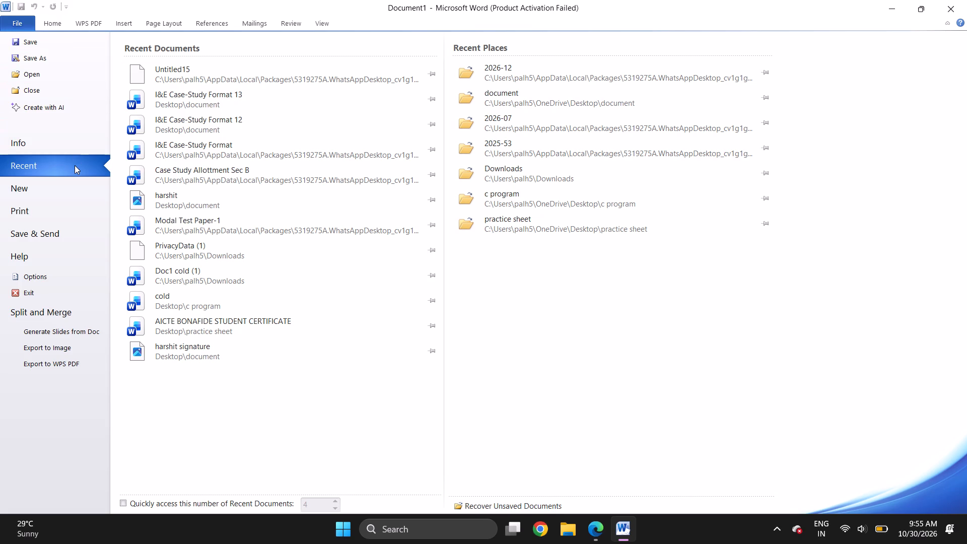
{"action": "left_click", "coordinate": [53, 80]}
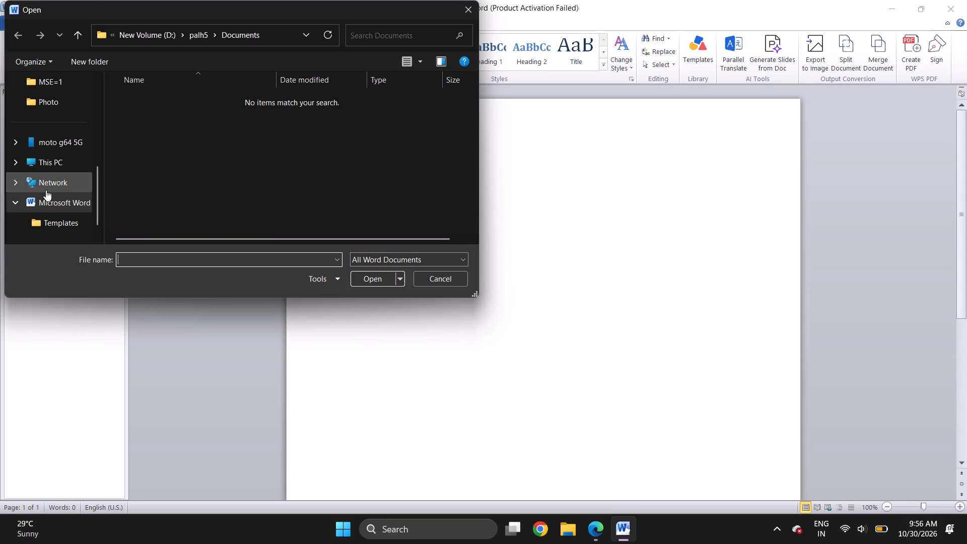
{"action": "left_click", "coordinate": [53, 170]}
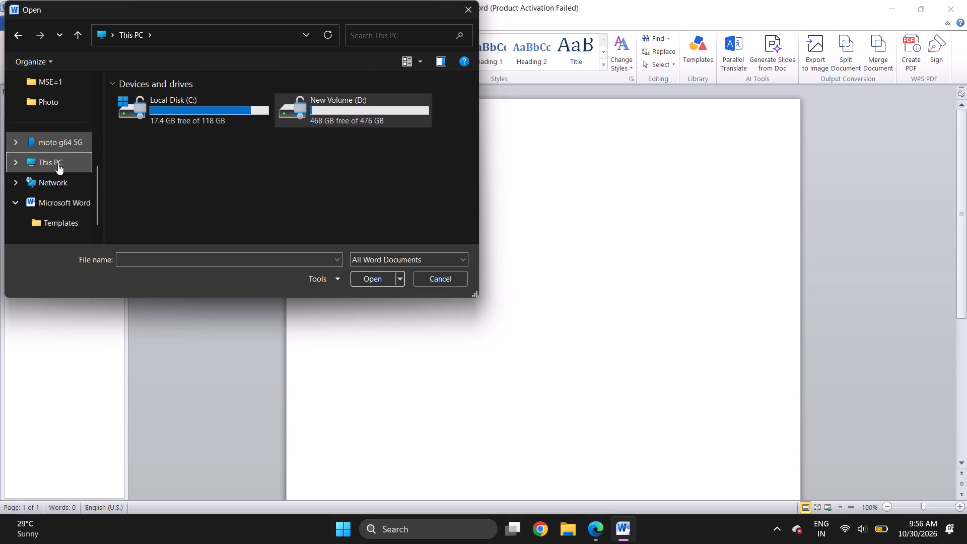
{"action": "left_click", "coordinate": [70, 132]}
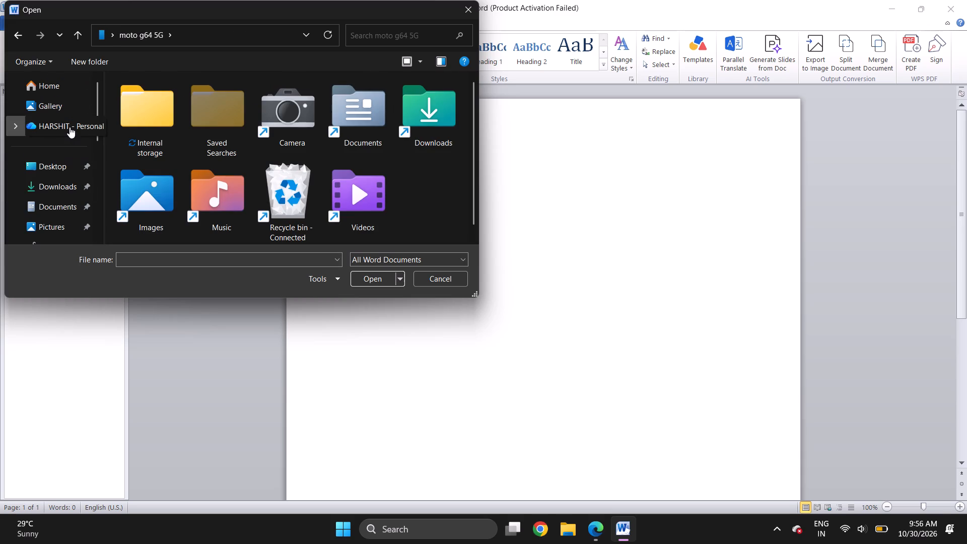
{"action": "left_click", "coordinate": [57, 182]}
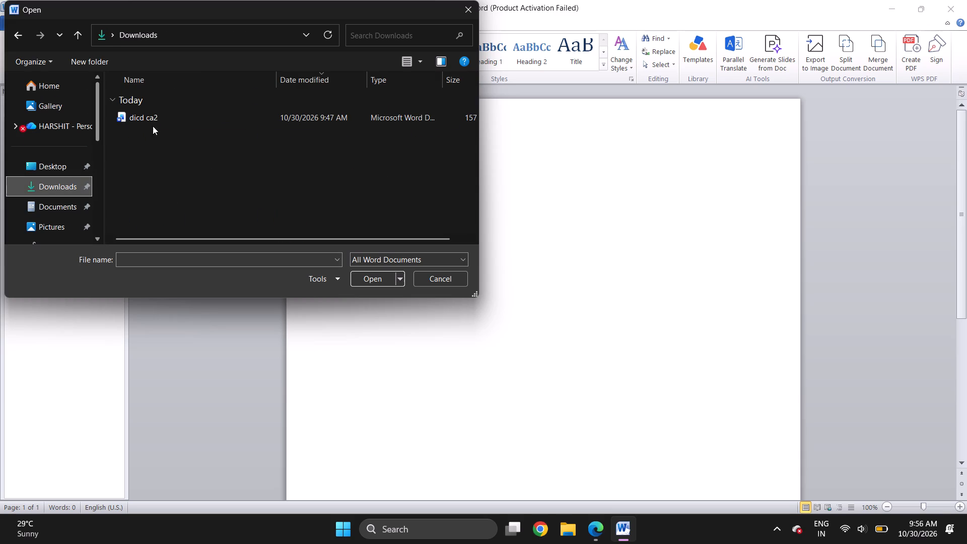
{"action": "left_click", "coordinate": [172, 117]}
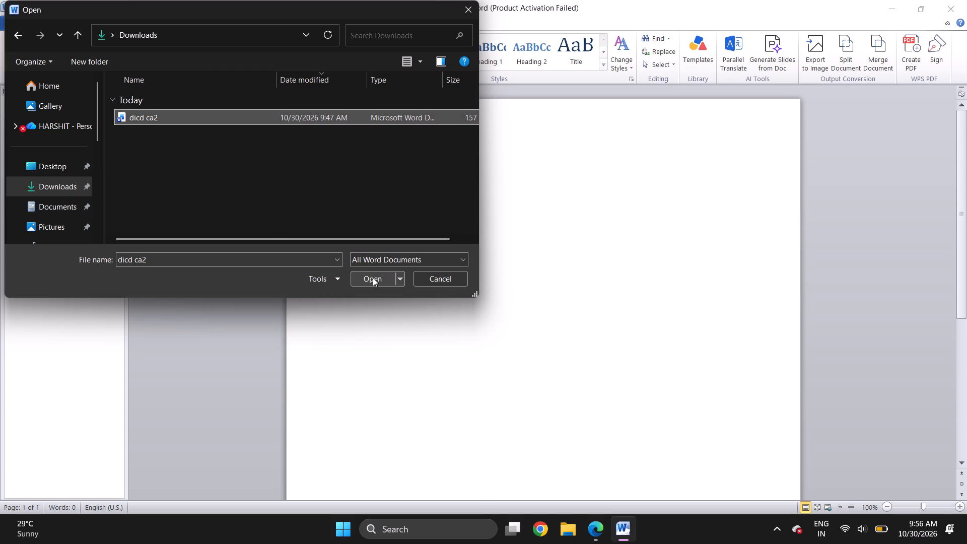
{"action": "left_click", "coordinate": [373, 278]}
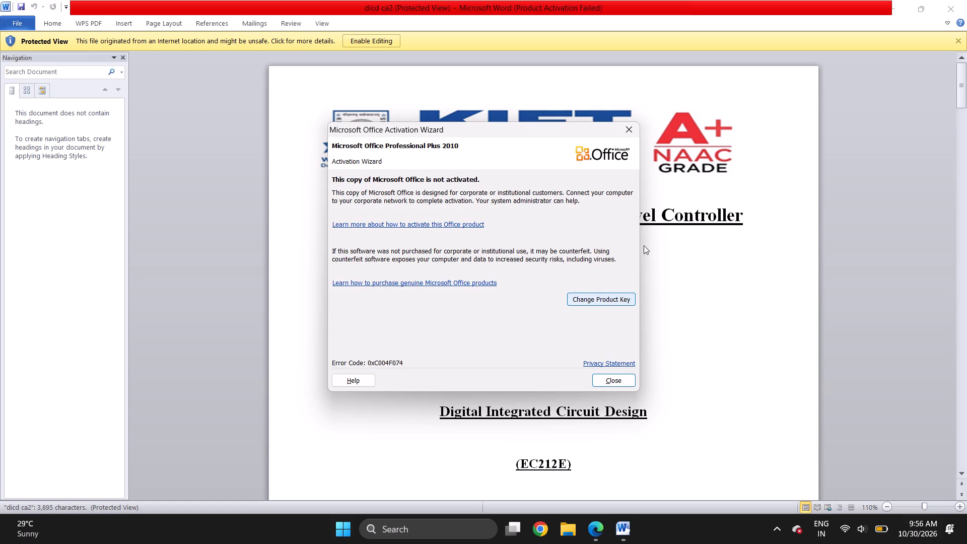
Dismiss the Office activation wizard and enable editing of the protected document.
{"action": "left_click", "coordinate": [627, 131]}
{"action": "left_click", "coordinate": [391, 42]}
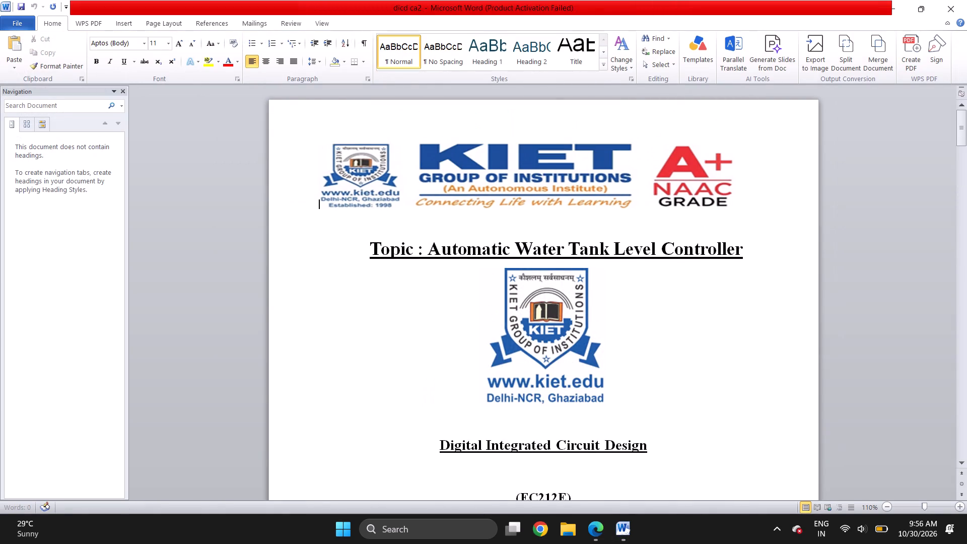
Delete "Automatic Water Tank Level Controller" from the title page's topic line, keeping only "Topic :".
{"action": "left_click", "coordinate": [752, 244]}
{"action": "key", "text": "BackSpace"}
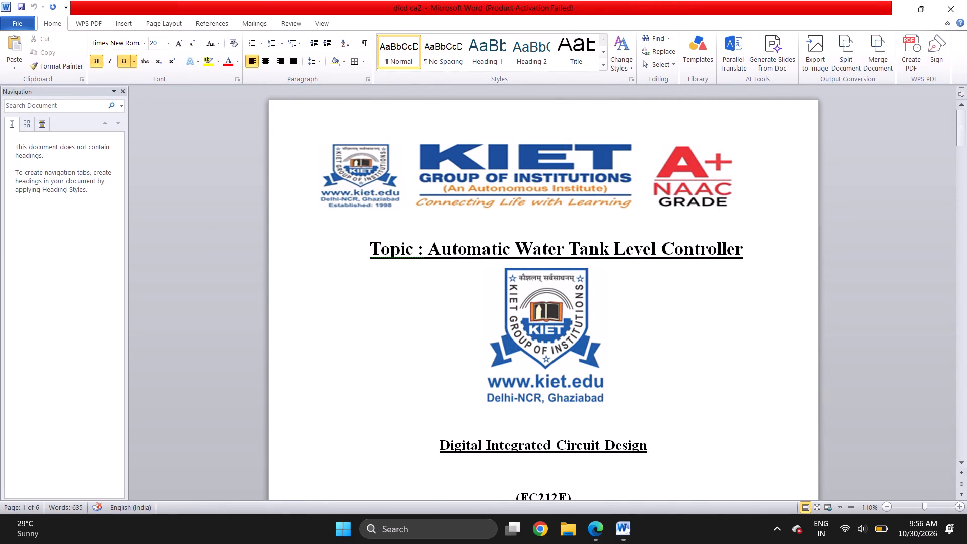
{"action": "key", "text": "BackSpace"}
{"action": "key", "text": "BackSpace"}
{"action": "key", "text": "BackSpace"}
{"action": "key", "text": "BackSpace"}
{"action": "key", "text": "BackSpace"}
{"action": "key", "text": "BackSpace"}
{"action": "key", "text": "BackSpace"}
{"action": "key", "text": "BackSpace"}
{"action": "key", "text": "BackSpace"}
{"action": "key", "text": "BackSpace"}
{"action": "key", "text": "BackSpace"}
{"action": "key", "text": "BackSpace"}
{"action": "key", "text": "BackSpace"}
{"action": "key", "text": "BackSpace"}
{"action": "key", "text": "BackSpace"}
{"action": "key", "text": "BackSpace"}
{"action": "key", "text": "BackSpace"}
{"action": "key", "text": "BackSpace"}
{"action": "key", "text": "BackSpace"}
{"action": "key", "text": "BackSpace"}
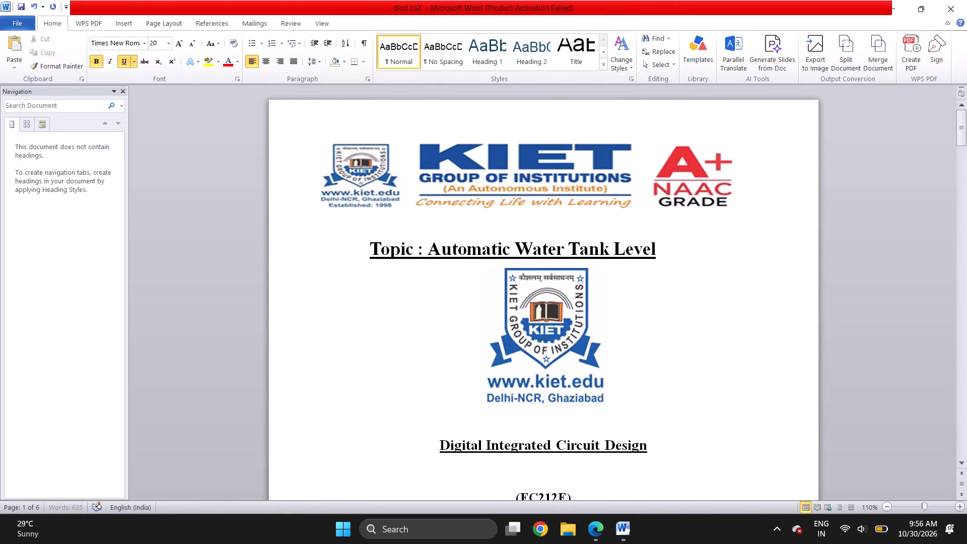
{"action": "key", "text": "BackSpace"}
{"action": "key", "text": "BackSpace"}
{"action": "key", "text": "BackSpace"}
{"action": "key", "text": "BackSpace"}
{"action": "key", "text": "BackSpace"}
{"action": "key", "text": "BackSpace"}
{"action": "key", "text": "BackSpace"}
{"action": "key", "text": "BackSpace"}
{"action": "key", "text": "BackSpace"}
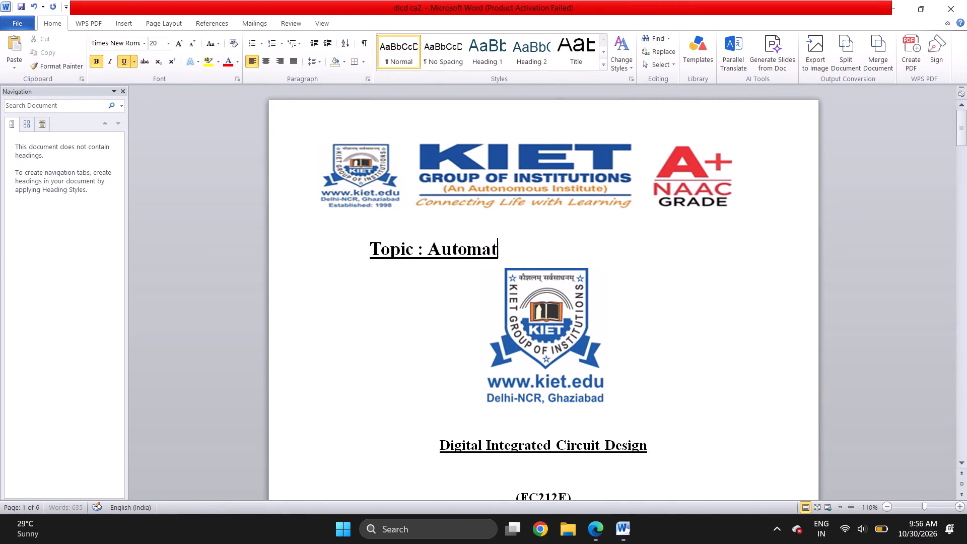
{"action": "key", "text": "BackSpace"}
{"action": "key", "text": "BackSpace"}
{"action": "key", "text": "BackSpace"}
{"action": "key", "text": "BackSpace"}
{"action": "key", "text": "BackSpace"}
{"action": "key", "text": "BackSpace"}
{"action": "key", "text": "BackSpace"}
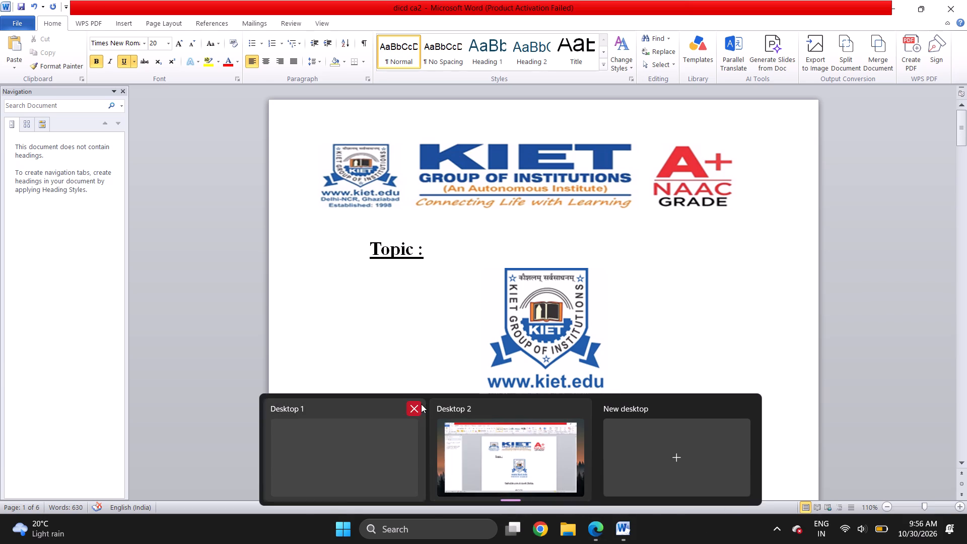
Close the virtual desktop named Desktop 1.
{"action": "left_click", "coordinate": [415, 406]}
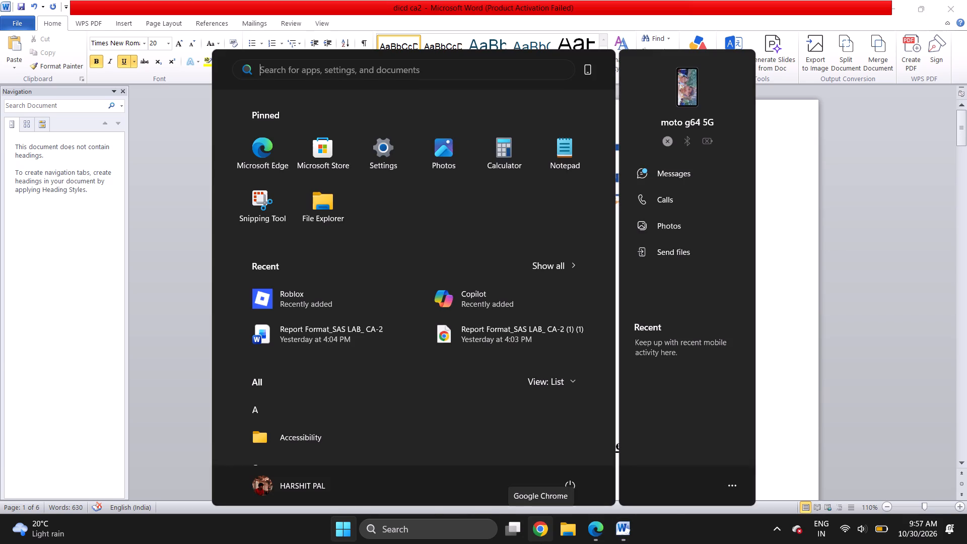
Search the system's apps for "w".
{"action": "key", "text": "w"}
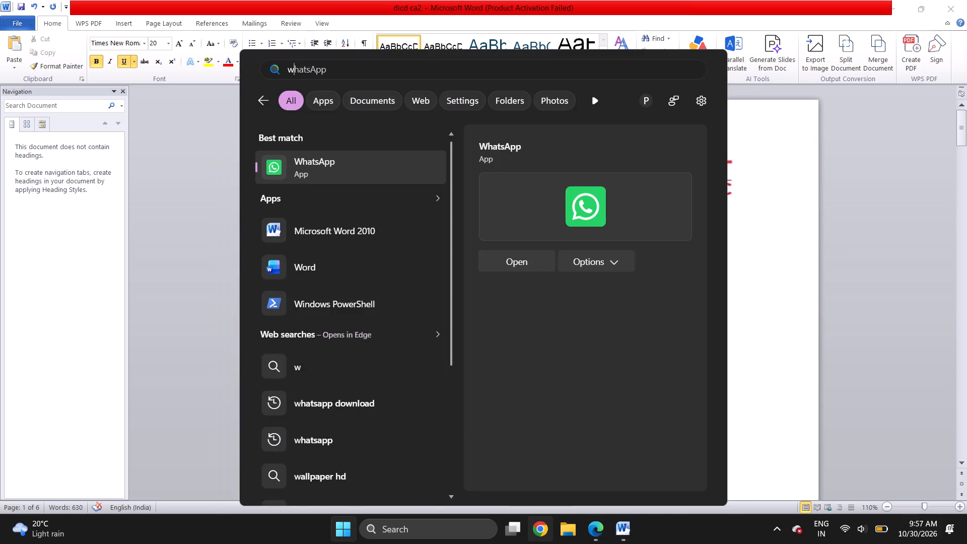
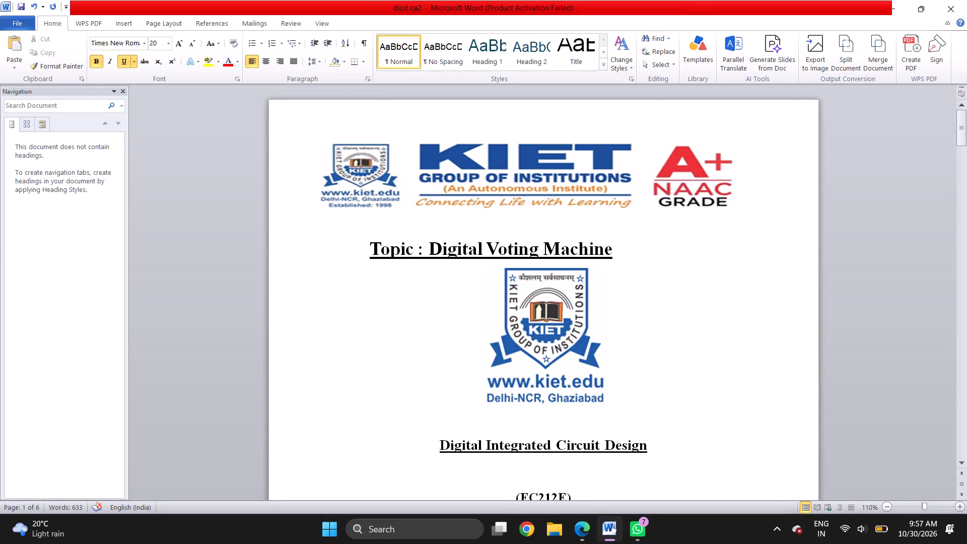
Centre the "Topic : Digital Voting Machine" line on the title page and add an extra space after the colon.
{"action": "left_click", "coordinate": [425, 257]}
{"action": "key", "text": "space"}
{"action": "key", "text": "space"}
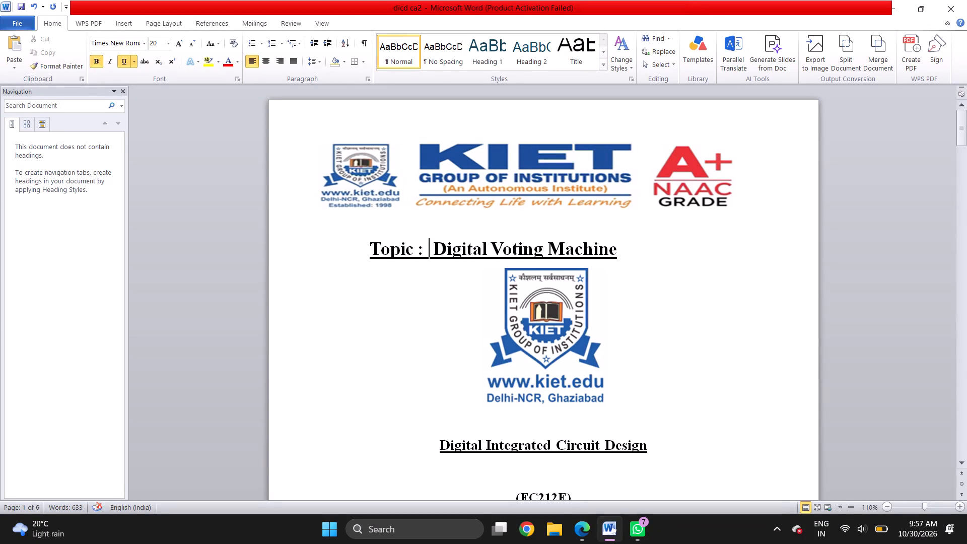
{"action": "left_click", "coordinate": [269, 62]}
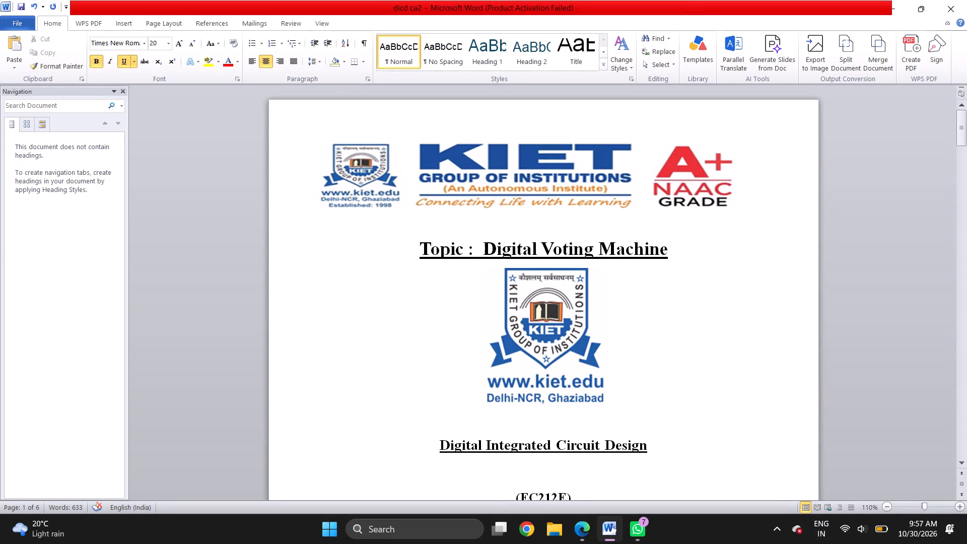
{"action": "key", "text": "BackSpace"}
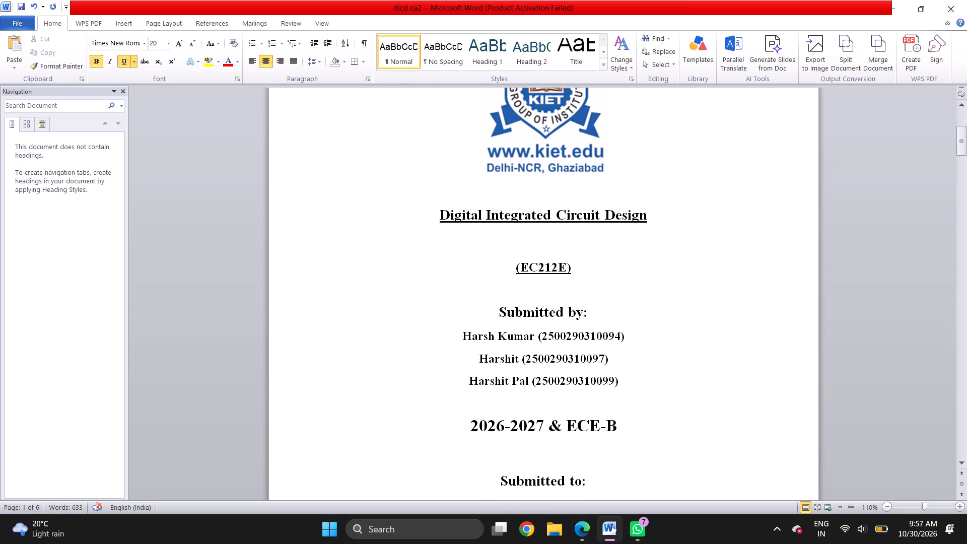
Delete the first student's name under "Submitted by:", keeping the roll number in parentheses.
{"action": "left_click", "coordinate": [534, 334]}
{"action": "key", "text": "BackSpace"}
{"action": "key", "text": "BackSpace"}
{"action": "key", "text": "BackSpace"}
{"action": "key", "text": "BackSpace"}
{"action": "key", "text": "BackSpace"}
{"action": "key", "text": "BackSpace"}
{"action": "key", "text": "BackSpace"}
{"action": "key", "text": "BackSpace"}
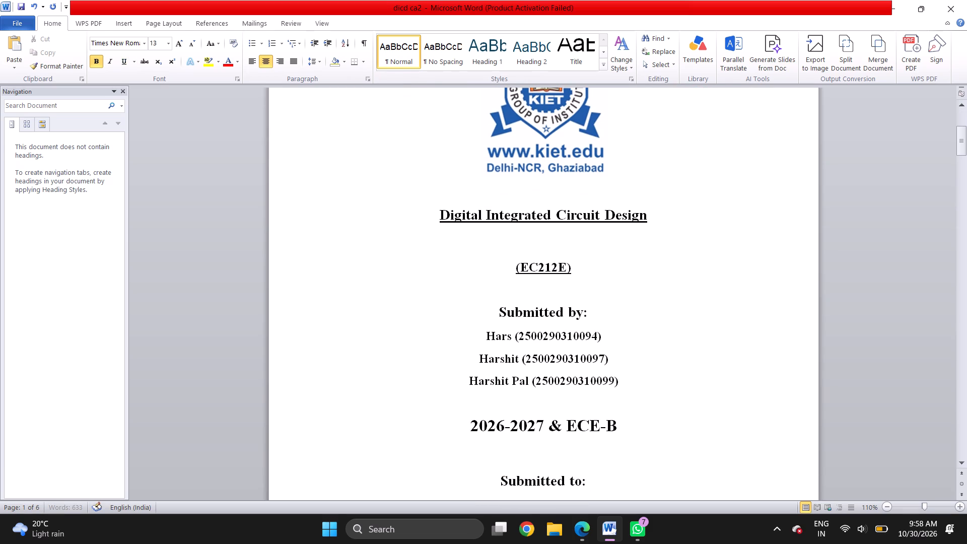
{"action": "key", "text": "BackSpace"}
{"action": "key", "text": "BackSpace"}
{"action": "key", "text": "BackSpace"}
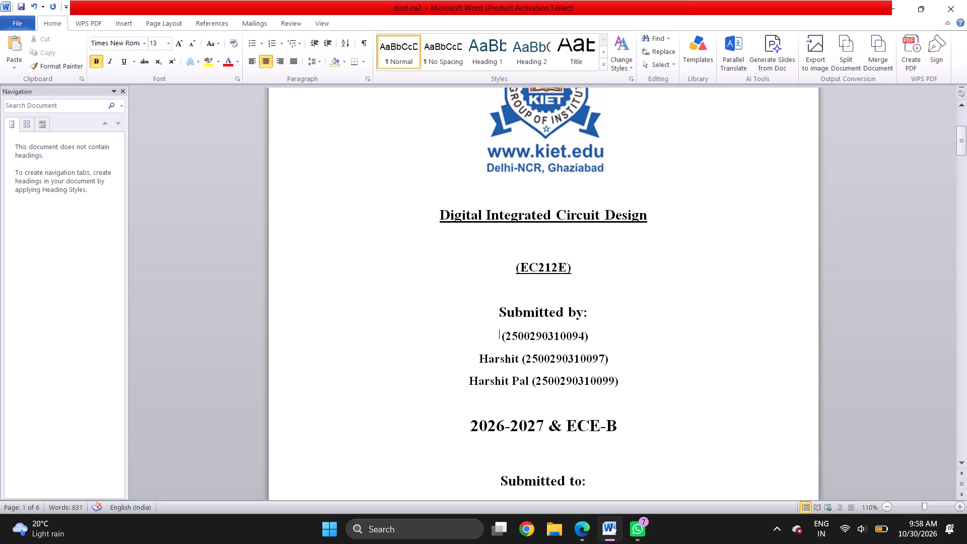
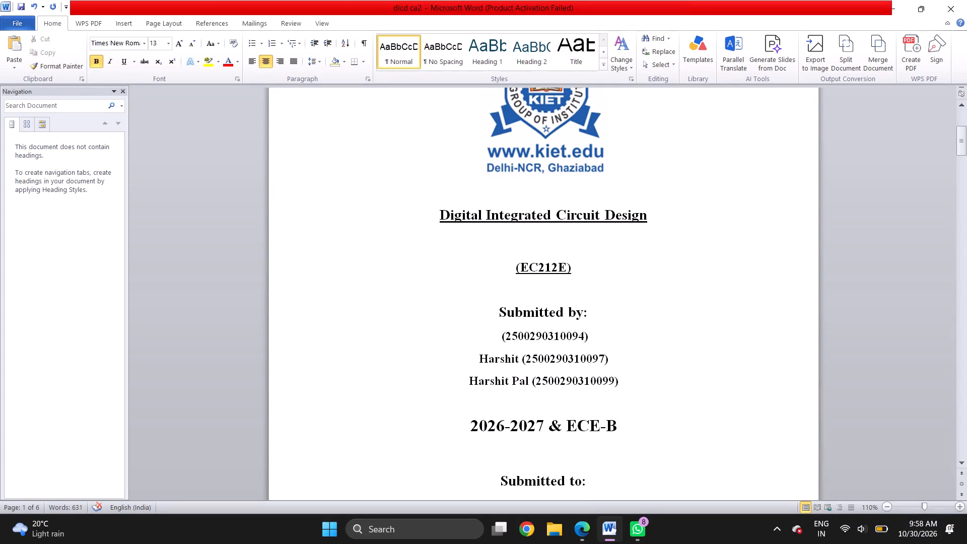
Change the section in the "2026-2027" line of the title page to ECE-C.
{"action": "left_click", "coordinate": [614, 426]}
{"action": "key", "text": "BackSpace"}
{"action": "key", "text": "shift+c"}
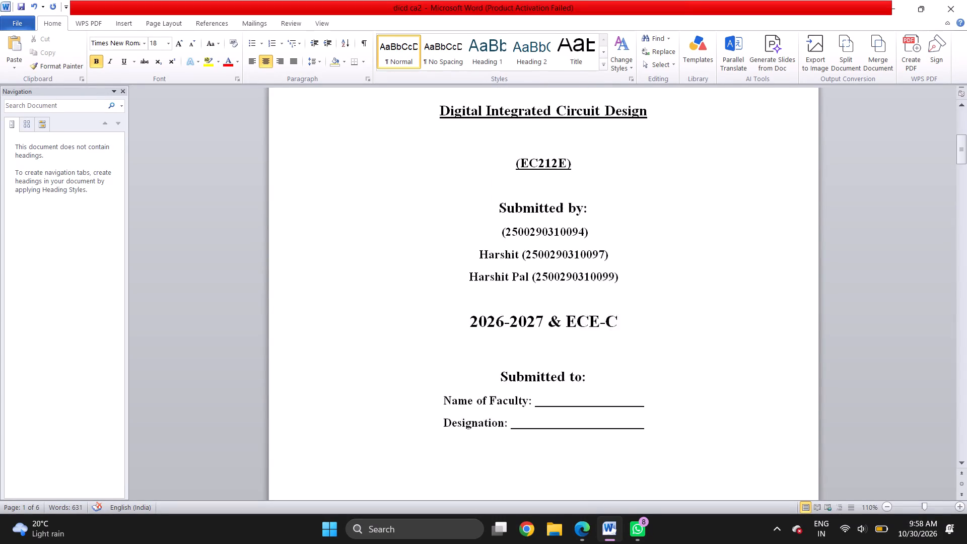
{"action": "left_click_drag", "start_coordinate": [621, 445], "coordinate": [674, 249]}
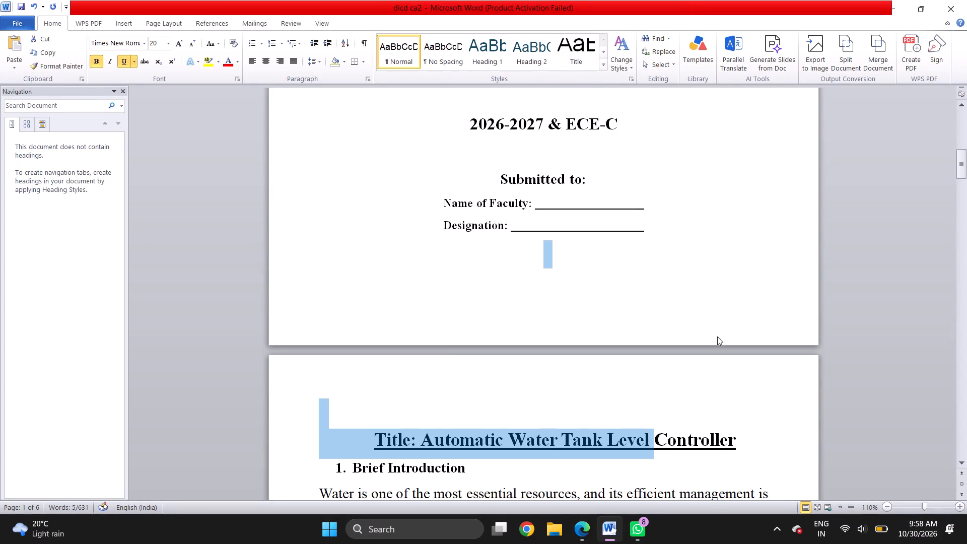
{"action": "left_click", "coordinate": [716, 392]}
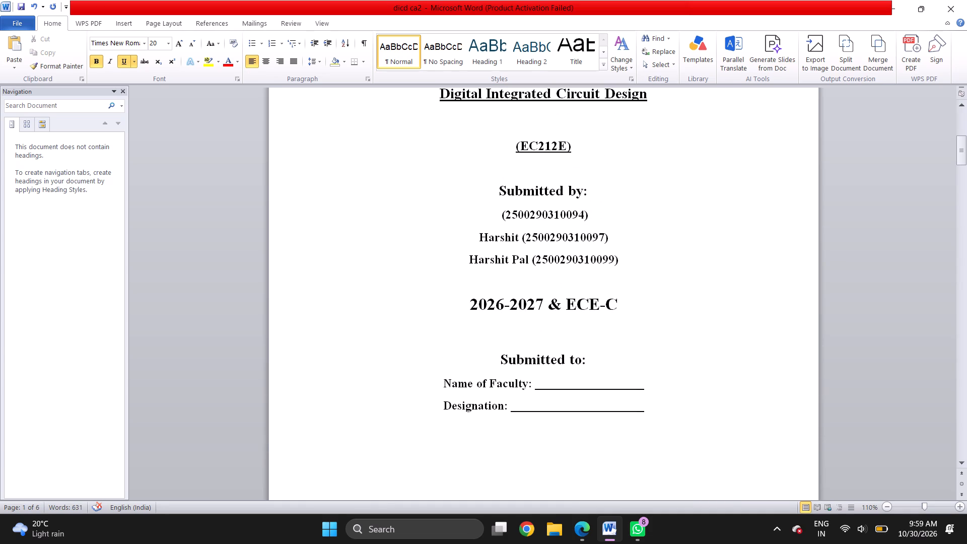
Enter the first student's full name before the roll number under "Submitted by:", separated by a single space.
{"action": "left_click", "coordinate": [499, 210]}
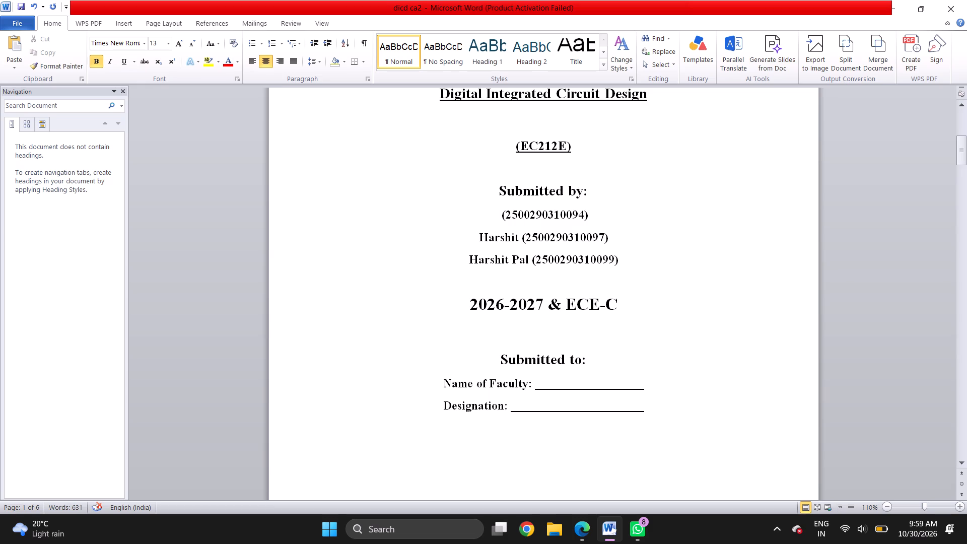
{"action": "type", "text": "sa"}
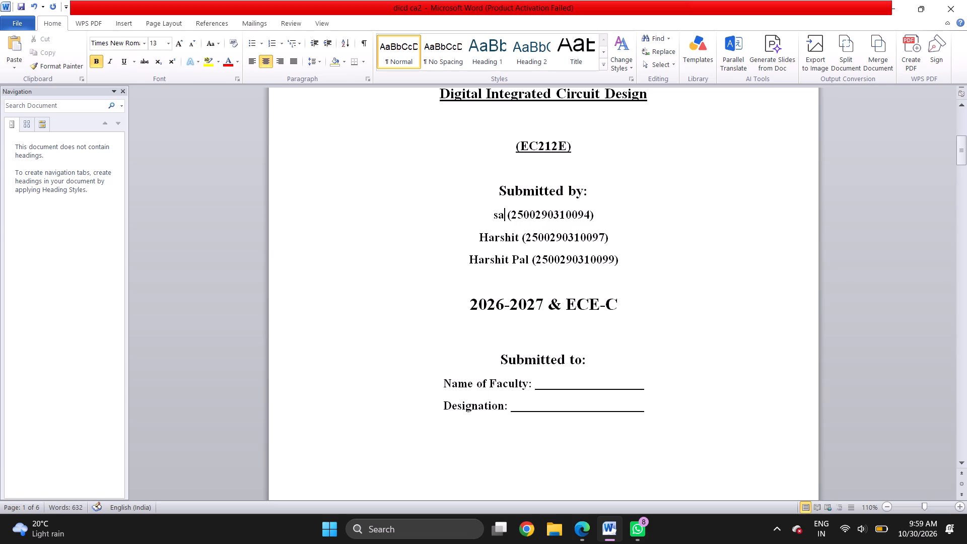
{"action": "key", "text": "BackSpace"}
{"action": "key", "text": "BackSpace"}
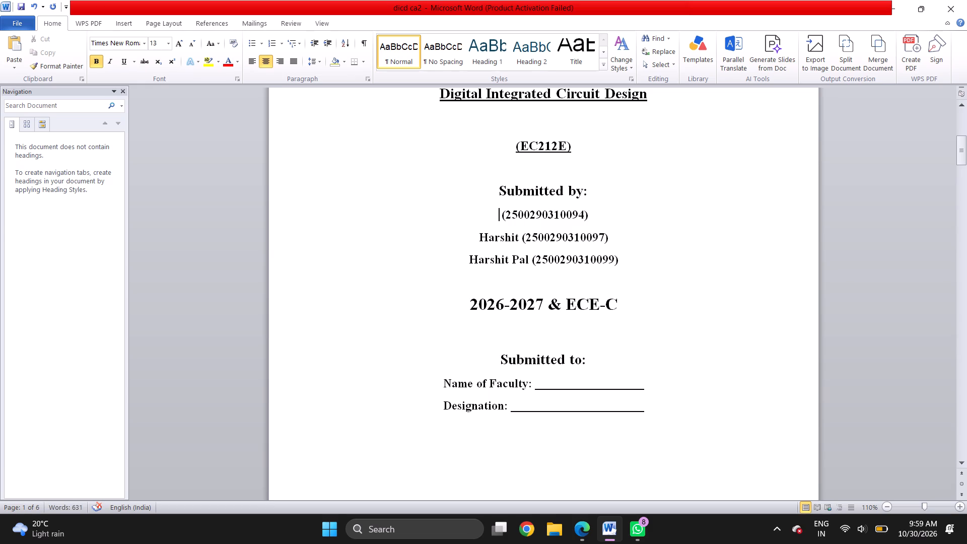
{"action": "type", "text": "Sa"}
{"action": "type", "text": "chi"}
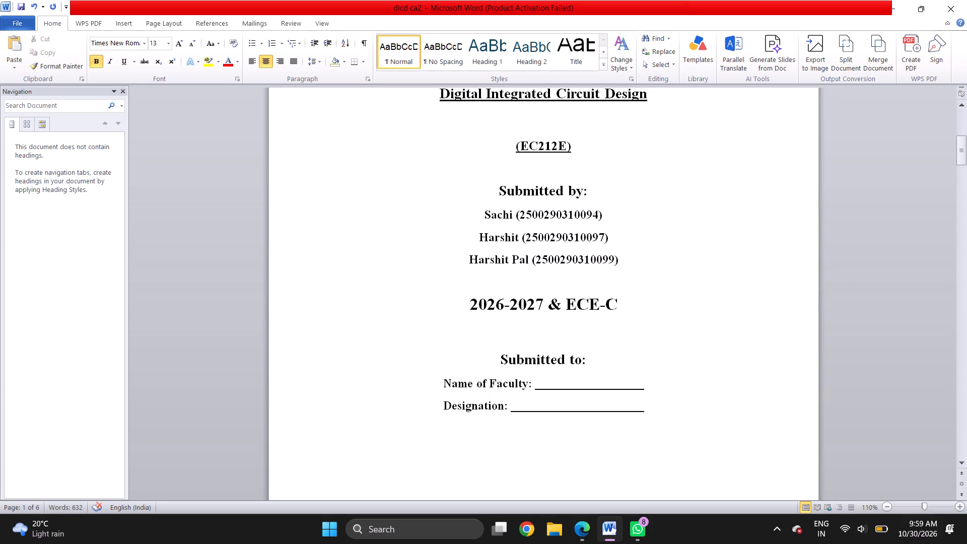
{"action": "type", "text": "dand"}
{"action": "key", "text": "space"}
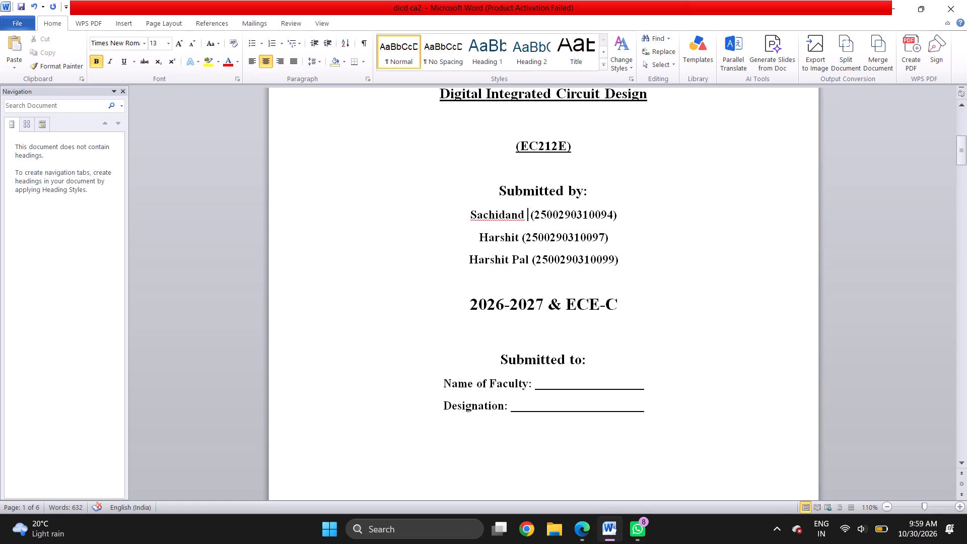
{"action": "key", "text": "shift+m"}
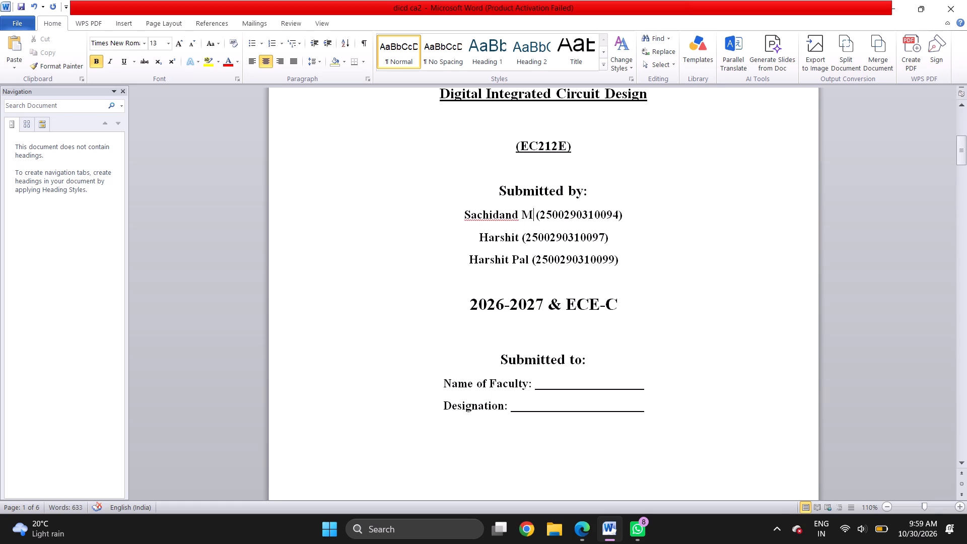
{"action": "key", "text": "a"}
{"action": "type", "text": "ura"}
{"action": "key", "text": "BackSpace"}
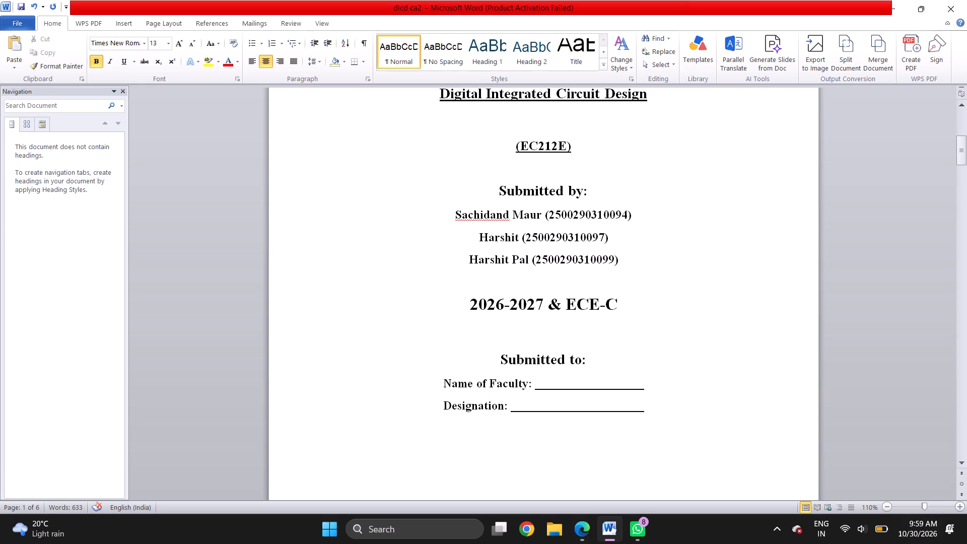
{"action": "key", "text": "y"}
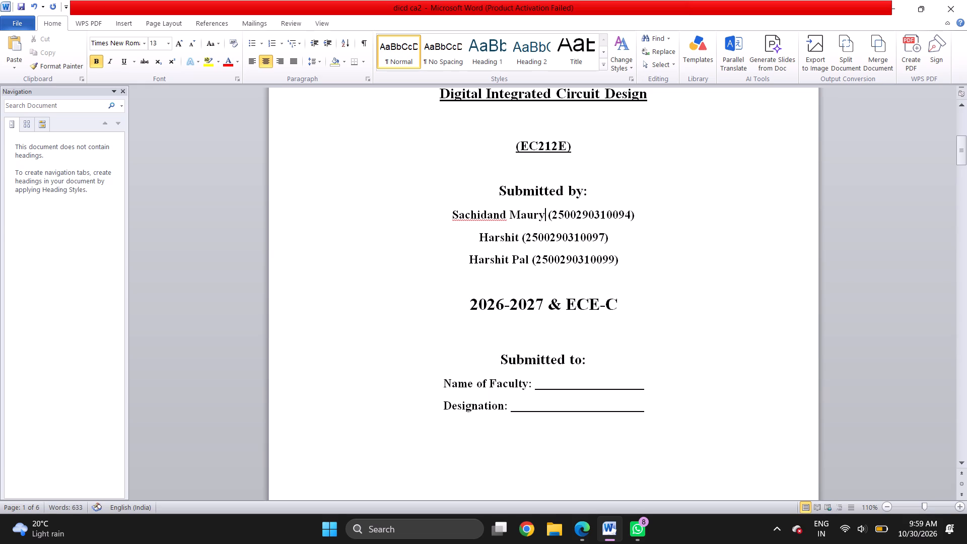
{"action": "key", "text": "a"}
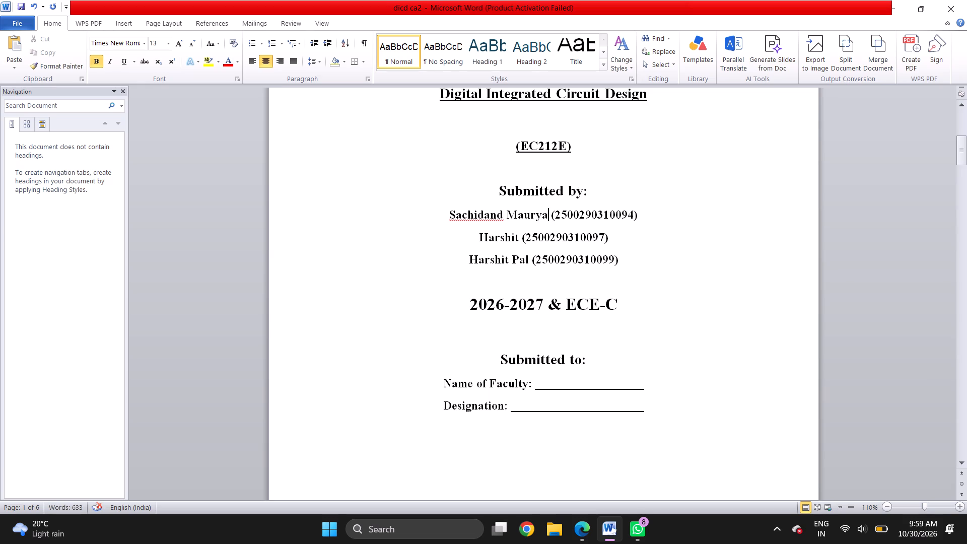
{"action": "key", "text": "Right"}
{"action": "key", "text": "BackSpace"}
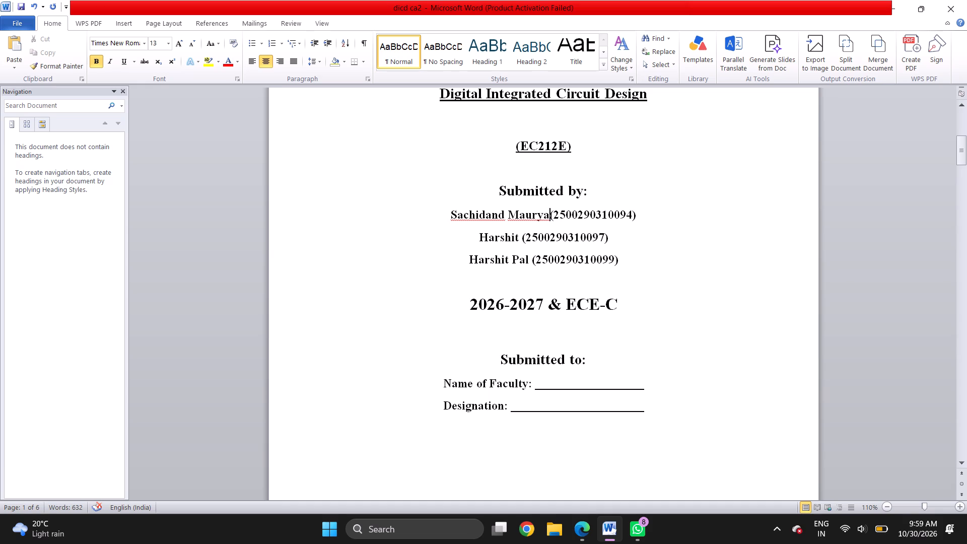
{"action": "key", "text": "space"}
Replace the first student's roll number inside the parentheses with that student's new roll number.
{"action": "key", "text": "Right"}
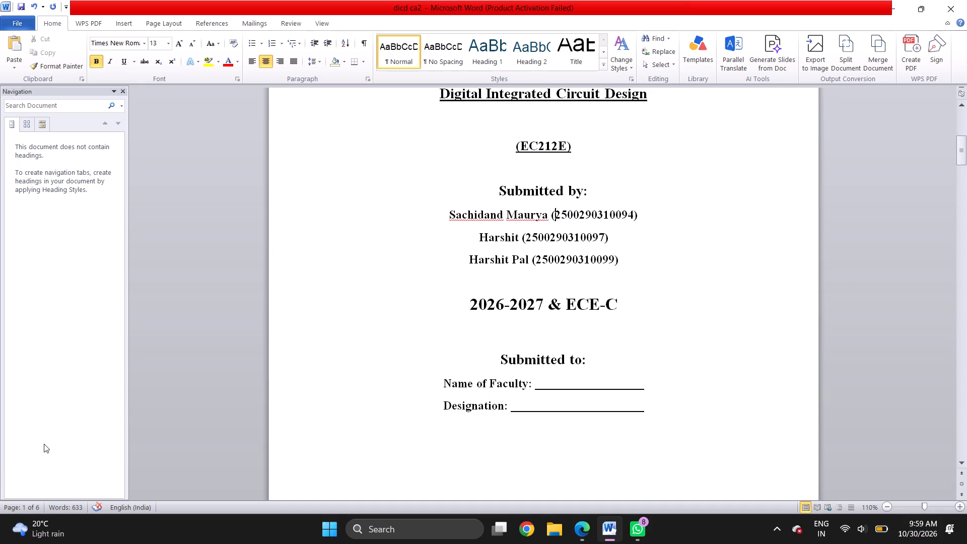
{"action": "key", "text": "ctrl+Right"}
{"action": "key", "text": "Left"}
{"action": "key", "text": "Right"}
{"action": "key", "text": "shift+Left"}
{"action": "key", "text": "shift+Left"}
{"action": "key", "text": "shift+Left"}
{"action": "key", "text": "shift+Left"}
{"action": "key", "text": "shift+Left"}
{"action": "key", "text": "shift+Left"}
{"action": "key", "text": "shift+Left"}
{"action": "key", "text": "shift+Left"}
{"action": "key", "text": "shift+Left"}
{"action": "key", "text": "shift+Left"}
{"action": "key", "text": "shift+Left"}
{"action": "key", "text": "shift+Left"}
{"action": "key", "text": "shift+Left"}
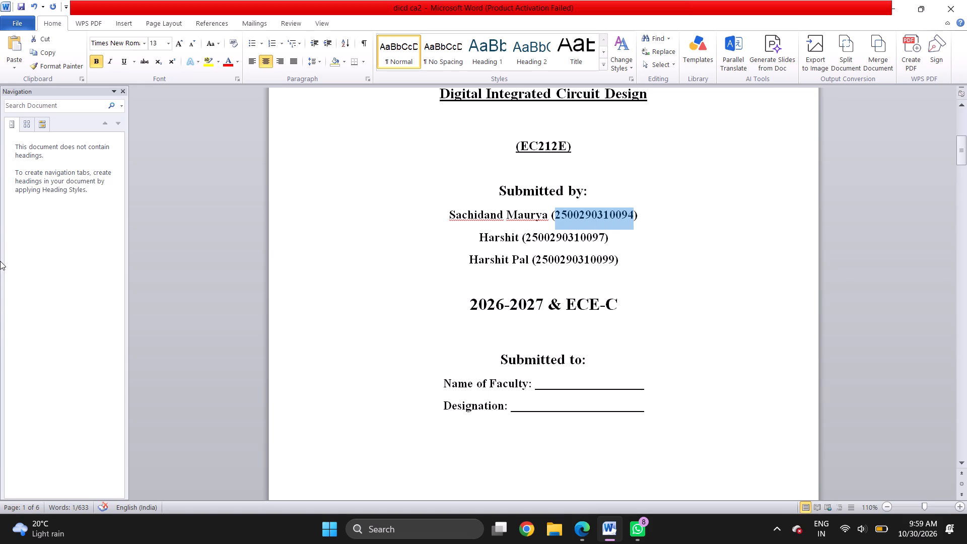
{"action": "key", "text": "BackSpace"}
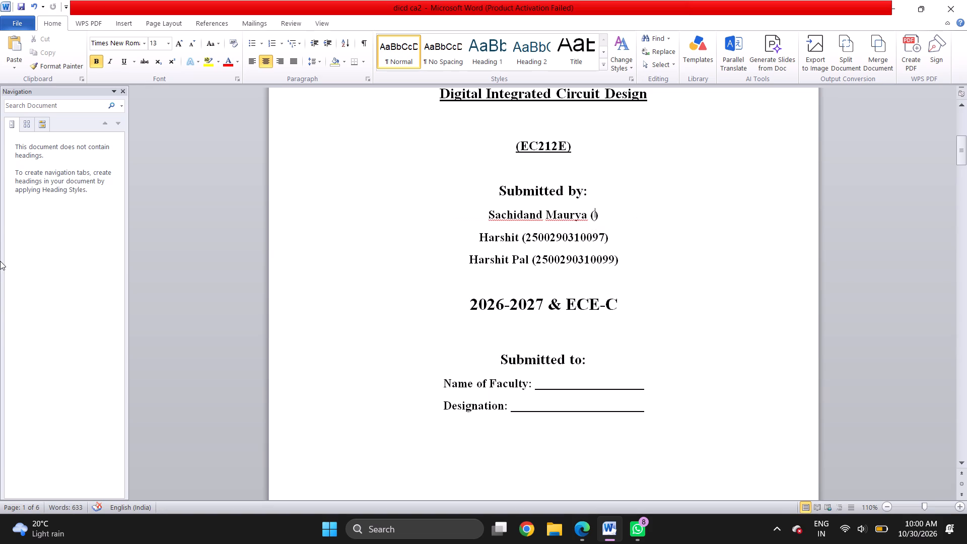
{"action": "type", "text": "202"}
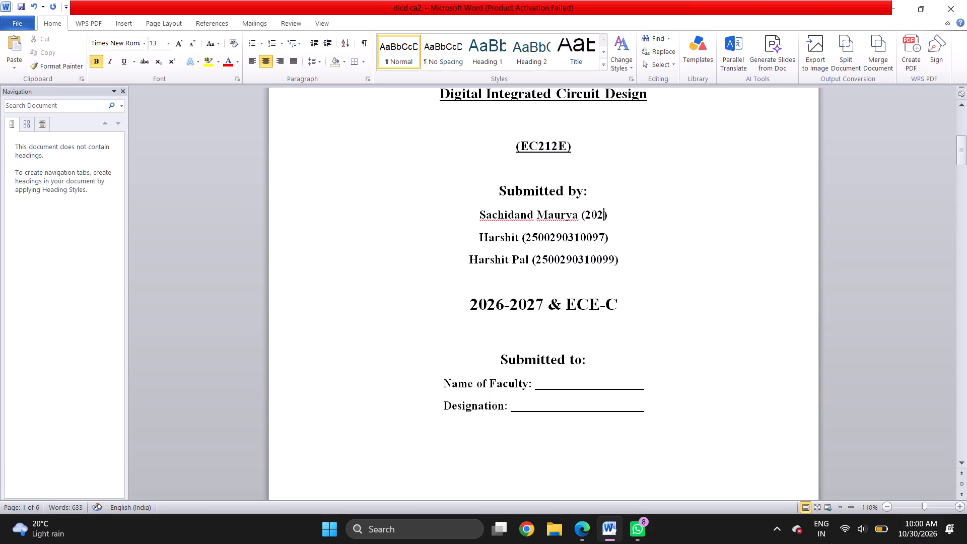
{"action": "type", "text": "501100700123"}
Replace the second student's name under "Submitted by:" with the new student's name, keeping the roll number in parentheses.
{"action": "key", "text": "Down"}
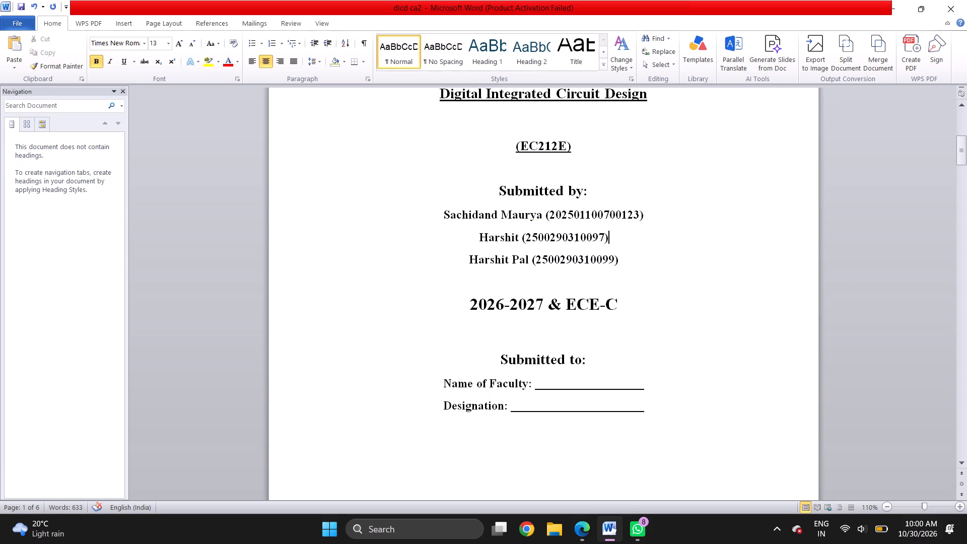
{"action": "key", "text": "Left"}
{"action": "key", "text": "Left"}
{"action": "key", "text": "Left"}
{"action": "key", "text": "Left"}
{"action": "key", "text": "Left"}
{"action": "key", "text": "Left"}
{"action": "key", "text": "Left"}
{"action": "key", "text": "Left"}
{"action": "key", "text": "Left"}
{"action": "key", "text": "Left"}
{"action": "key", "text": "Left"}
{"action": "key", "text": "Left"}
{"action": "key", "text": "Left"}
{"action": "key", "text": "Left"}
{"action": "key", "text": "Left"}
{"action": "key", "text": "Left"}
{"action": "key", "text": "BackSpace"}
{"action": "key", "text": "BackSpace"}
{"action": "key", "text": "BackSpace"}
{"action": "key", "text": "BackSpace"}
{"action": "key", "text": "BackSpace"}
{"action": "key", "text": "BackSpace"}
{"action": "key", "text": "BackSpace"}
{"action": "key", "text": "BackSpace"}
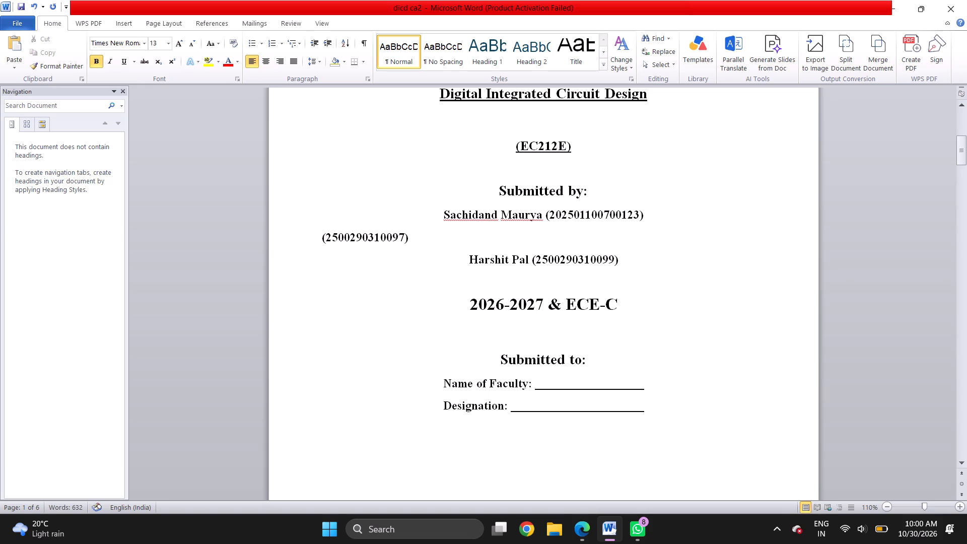
Undo the added spaces and the alignment change on the second student's line, back to the centred roll number without a name.
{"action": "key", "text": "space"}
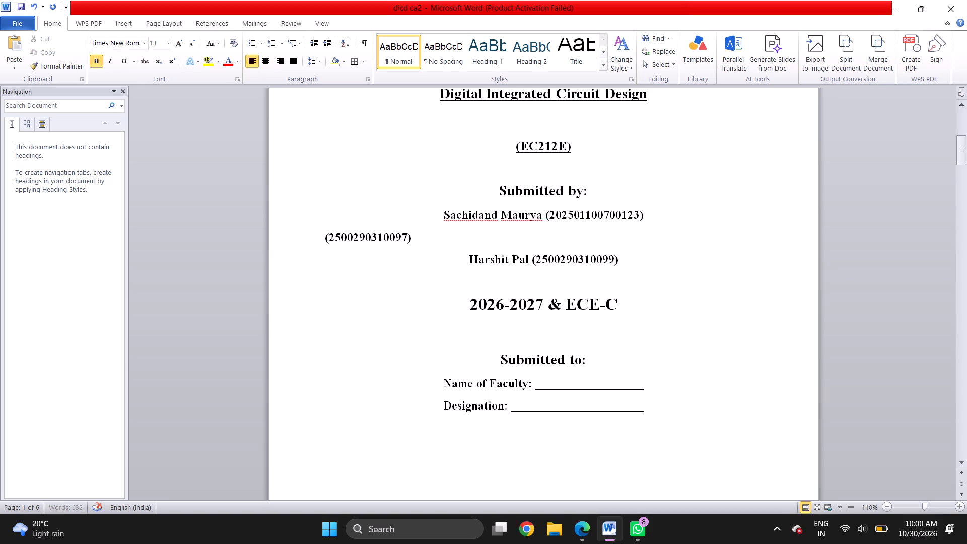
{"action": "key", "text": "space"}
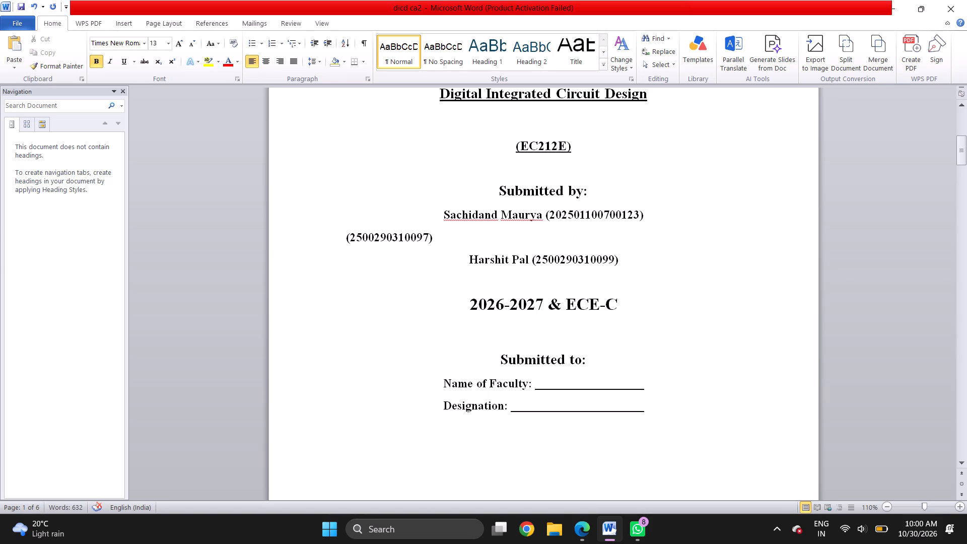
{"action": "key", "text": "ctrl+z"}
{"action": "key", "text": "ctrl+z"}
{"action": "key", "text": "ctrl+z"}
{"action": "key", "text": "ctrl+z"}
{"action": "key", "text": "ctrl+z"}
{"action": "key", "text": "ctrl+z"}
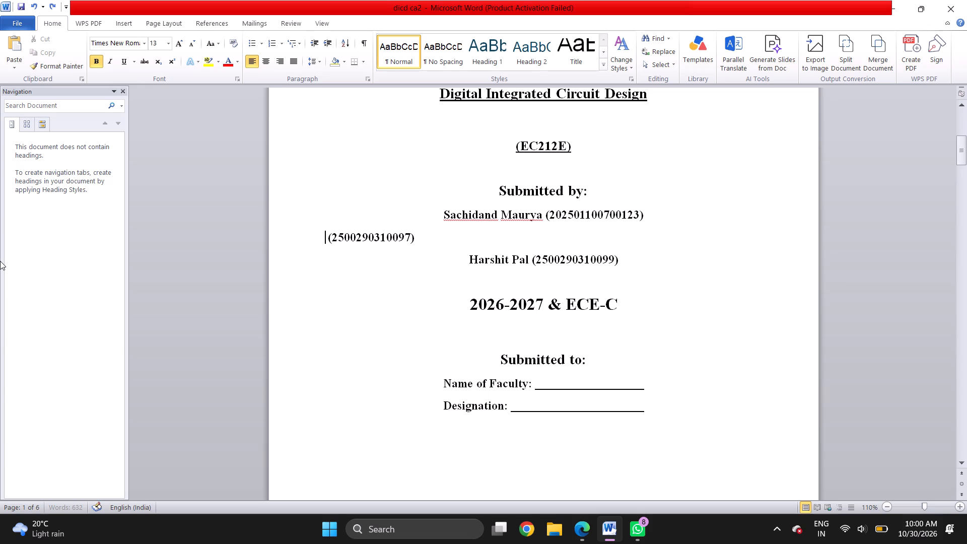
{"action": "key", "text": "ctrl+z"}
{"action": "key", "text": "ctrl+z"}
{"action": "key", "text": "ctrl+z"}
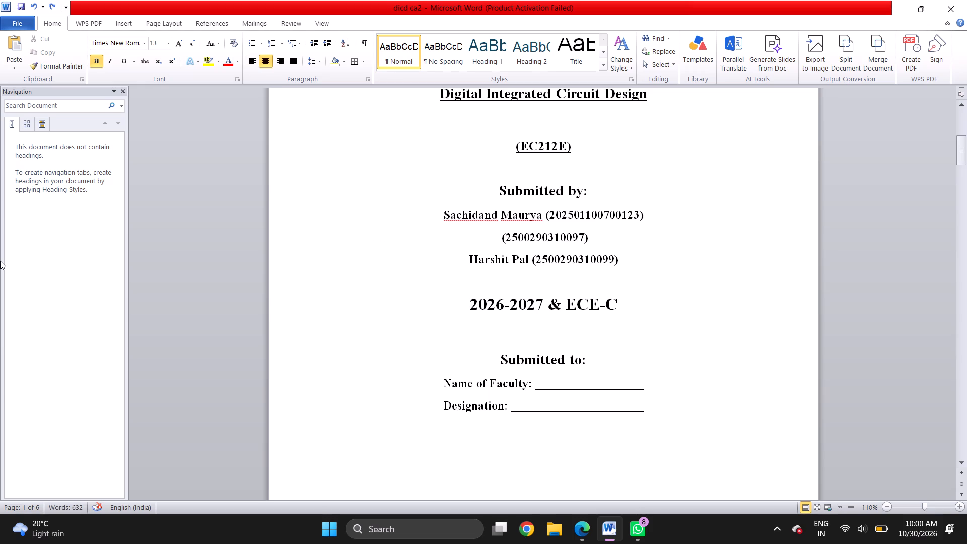
Enter the second student's full name before the roll number in parentheses under "Submitted by:", completing the first name's missing letters.
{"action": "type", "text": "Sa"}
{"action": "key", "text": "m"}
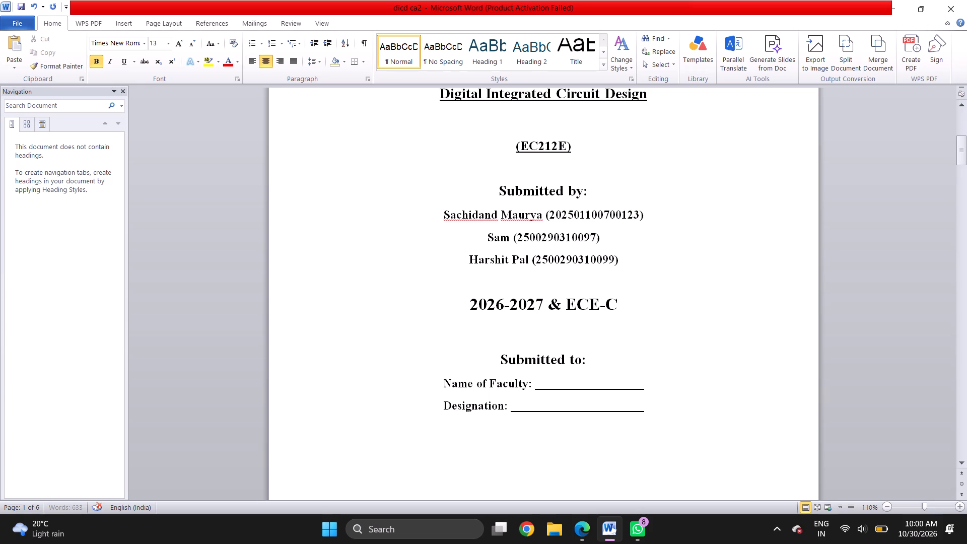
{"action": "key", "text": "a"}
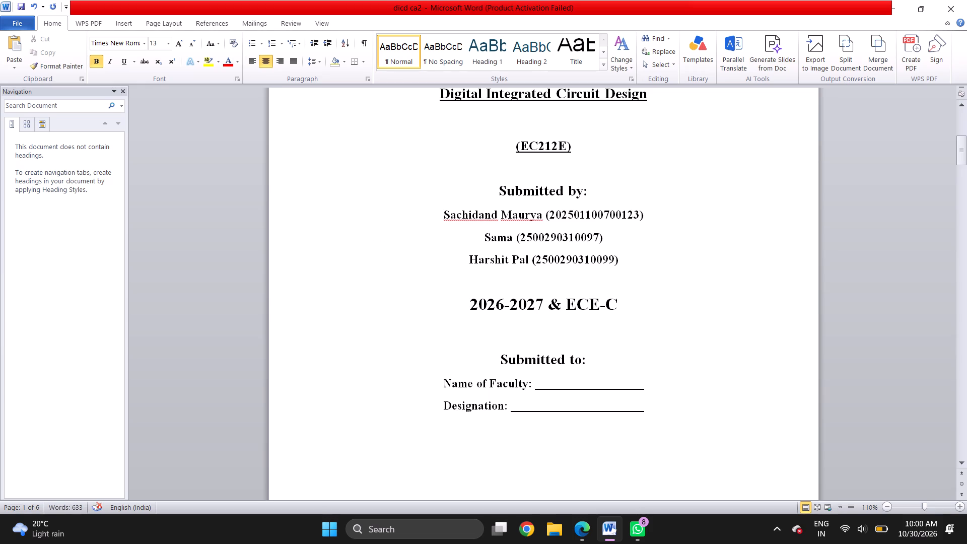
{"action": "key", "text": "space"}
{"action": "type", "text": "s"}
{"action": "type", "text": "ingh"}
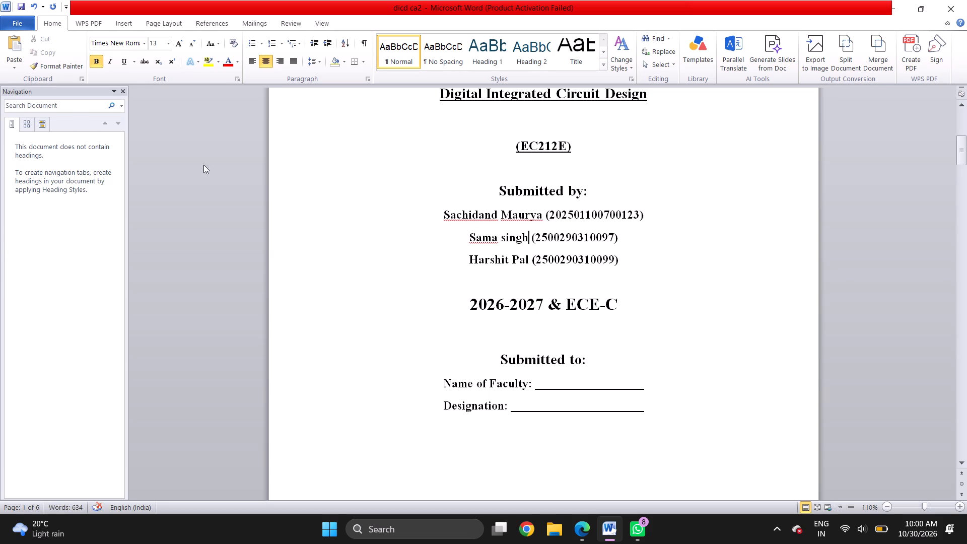
{"action": "left_click", "coordinate": [493, 237]}
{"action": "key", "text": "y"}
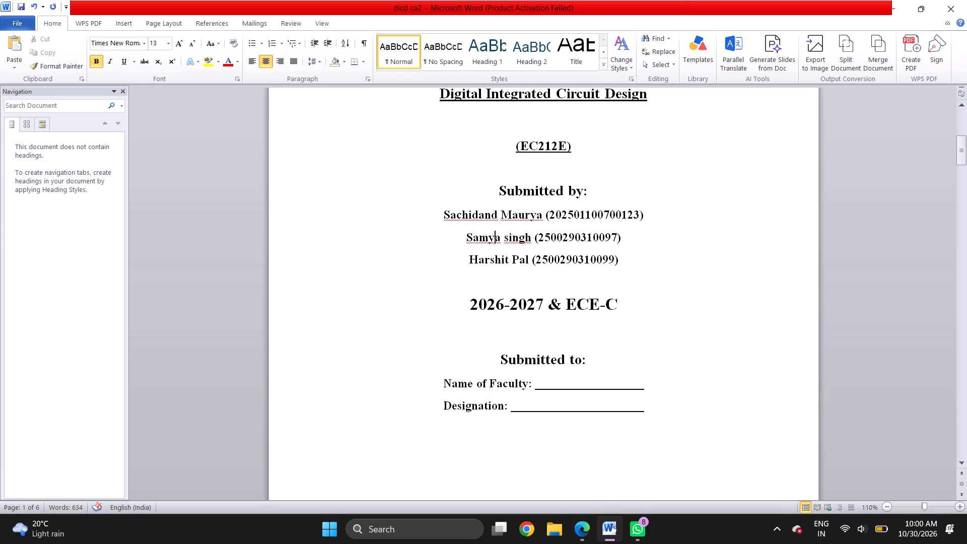
{"action": "left_click", "coordinate": [500, 238]}
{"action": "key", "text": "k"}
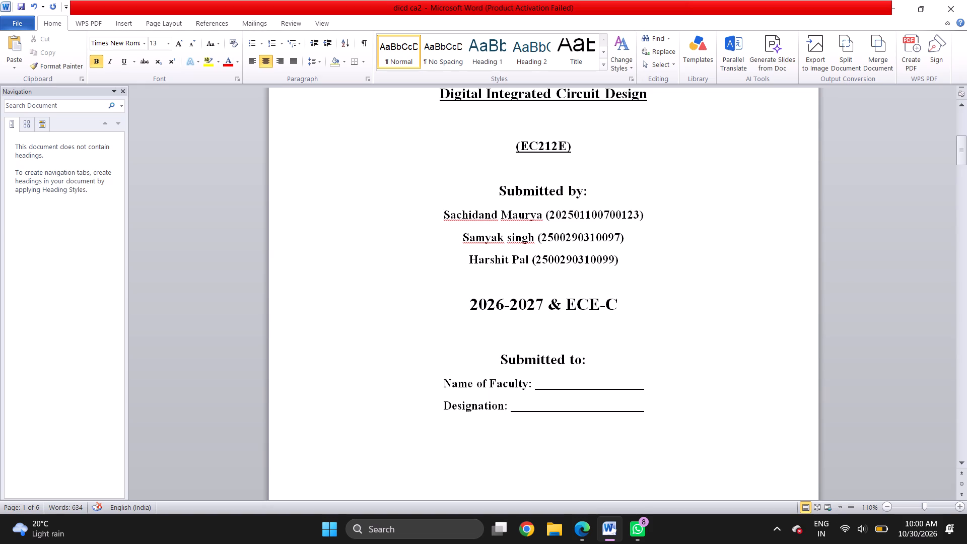
Replace the second student's roll number inside the parentheses with that student's new roll number.
{"action": "left_click", "coordinate": [620, 239]}
{"action": "key", "text": "Left"}
{"action": "key", "text": "Right"}
{"action": "key", "text": "shift+Left"}
{"action": "key", "text": "shift+Left"}
{"action": "key", "text": "shift+Left"}
{"action": "key", "text": "shift+Left"}
{"action": "key", "text": "shift+Left"}
{"action": "key", "text": "shift+Left"}
{"action": "key", "text": "shift+Left"}
{"action": "key", "text": "shift+Left"}
{"action": "key", "text": "shift+Left"}
{"action": "key", "text": "shift+Left"}
{"action": "key", "text": "shift+Left"}
{"action": "key", "text": "shift+Left"}
{"action": "key", "text": "shift+Left"}
{"action": "key", "text": "shift+Left"}
{"action": "key", "text": "shift+Left"}
{"action": "key", "text": "shift+Left"}
{"action": "left_click_drag", "start_coordinate": [617, 236], "coordinate": [608, 236]}
{"action": "left_click_drag", "start_coordinate": [608, 236], "coordinate": [549, 236]}
{"action": "key", "text": "BackSpace"}
{"action": "key", "text": "BackSpace"}
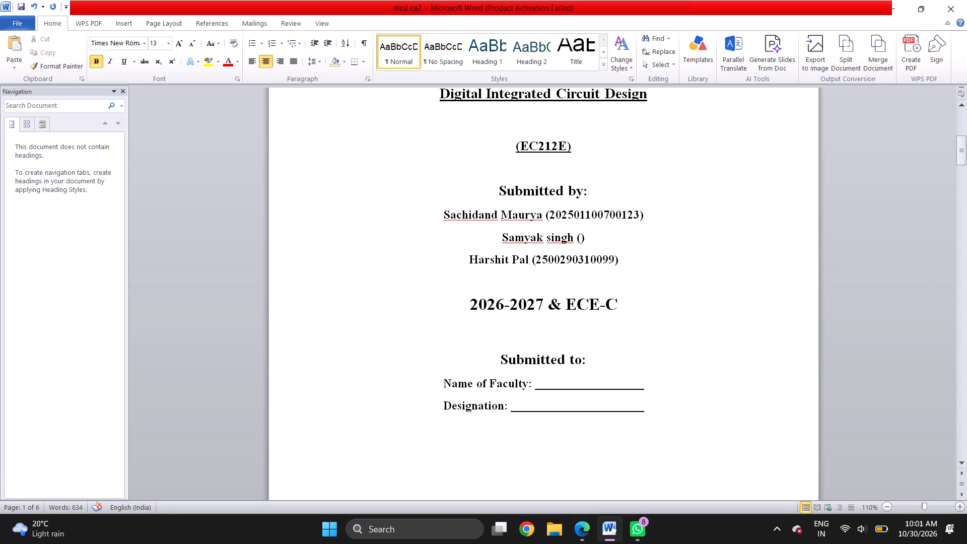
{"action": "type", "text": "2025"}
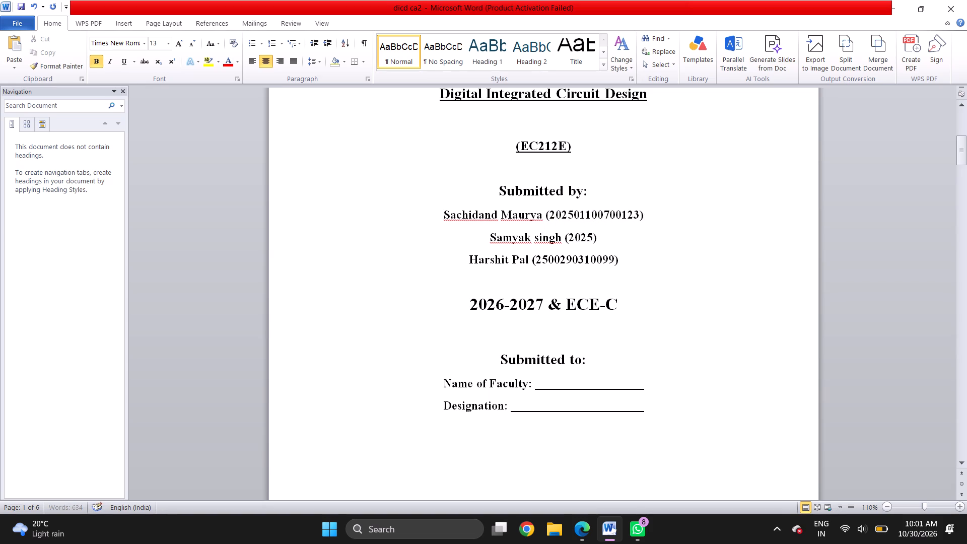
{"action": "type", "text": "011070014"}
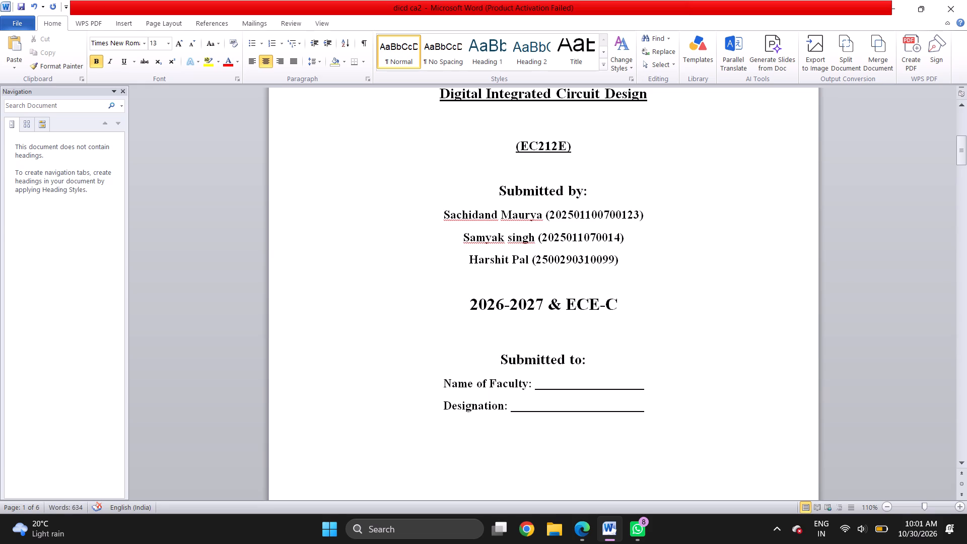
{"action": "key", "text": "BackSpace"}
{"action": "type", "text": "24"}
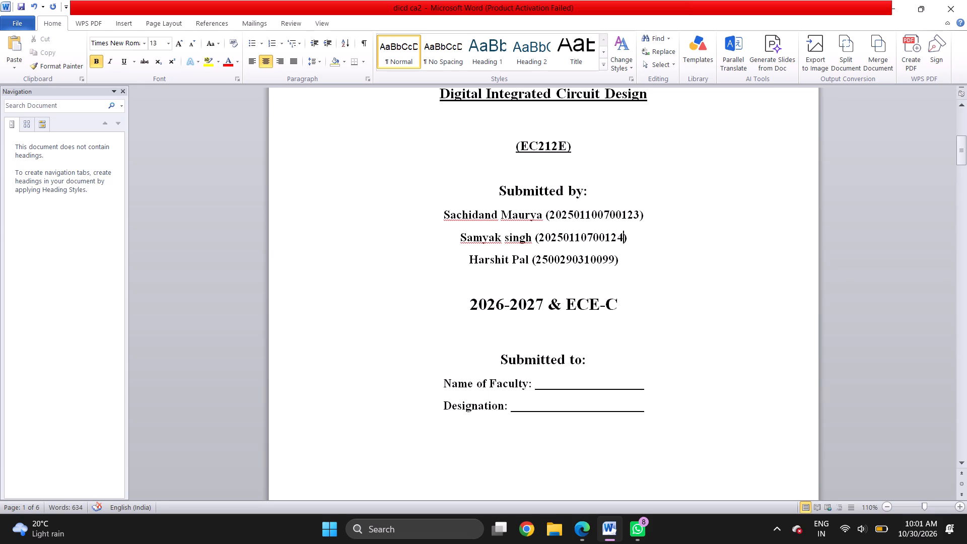
Delete the third student's name under "Submitted by:", keeping the roll number in parentheses.
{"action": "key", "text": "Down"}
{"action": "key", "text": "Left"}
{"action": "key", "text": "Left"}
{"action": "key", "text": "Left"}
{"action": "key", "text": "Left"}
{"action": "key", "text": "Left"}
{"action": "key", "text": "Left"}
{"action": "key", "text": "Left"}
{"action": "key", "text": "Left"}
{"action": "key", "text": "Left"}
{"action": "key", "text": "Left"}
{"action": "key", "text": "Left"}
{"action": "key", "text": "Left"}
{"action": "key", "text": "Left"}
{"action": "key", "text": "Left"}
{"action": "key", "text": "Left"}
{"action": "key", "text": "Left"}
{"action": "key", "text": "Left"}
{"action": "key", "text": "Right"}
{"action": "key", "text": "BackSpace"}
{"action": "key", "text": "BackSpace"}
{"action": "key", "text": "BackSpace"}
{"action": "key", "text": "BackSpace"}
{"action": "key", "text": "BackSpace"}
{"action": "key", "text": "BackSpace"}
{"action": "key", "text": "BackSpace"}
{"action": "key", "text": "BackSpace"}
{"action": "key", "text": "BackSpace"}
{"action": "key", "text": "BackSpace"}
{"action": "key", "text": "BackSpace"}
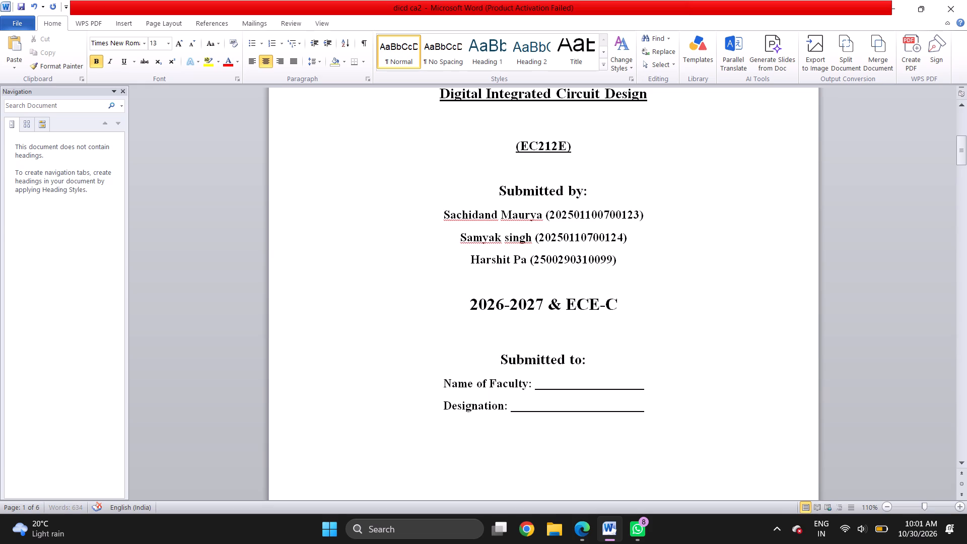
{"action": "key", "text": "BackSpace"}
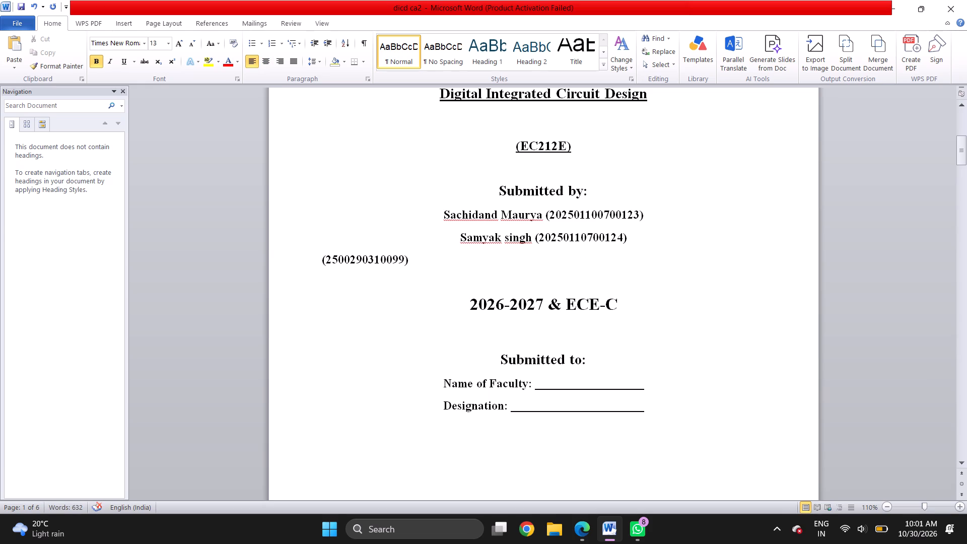
Undo the excess deletion and enter the new third student's name before the parentheses under "Submitted by:".
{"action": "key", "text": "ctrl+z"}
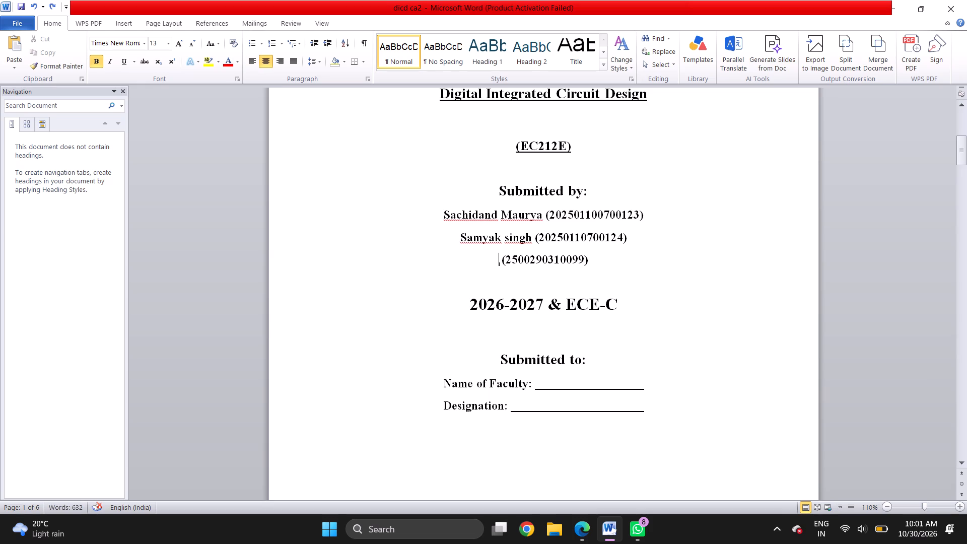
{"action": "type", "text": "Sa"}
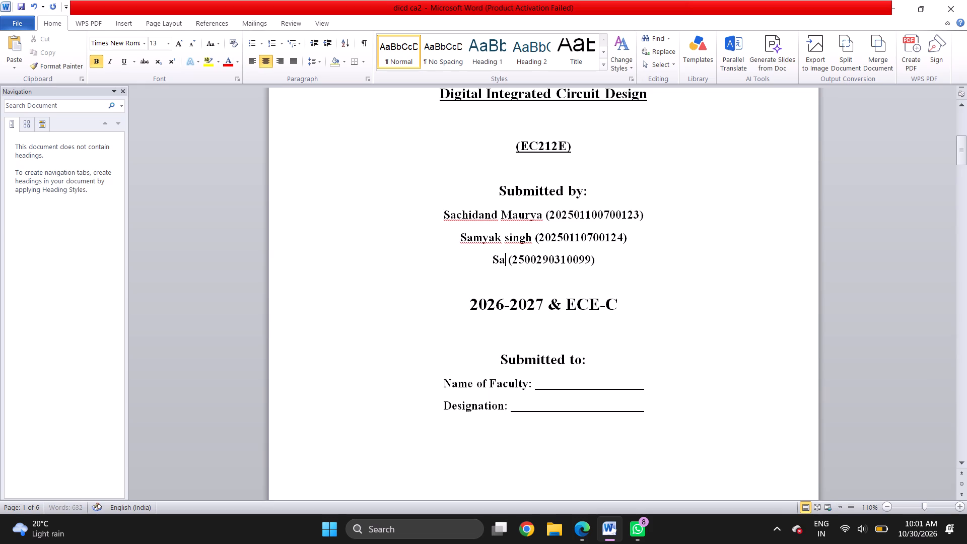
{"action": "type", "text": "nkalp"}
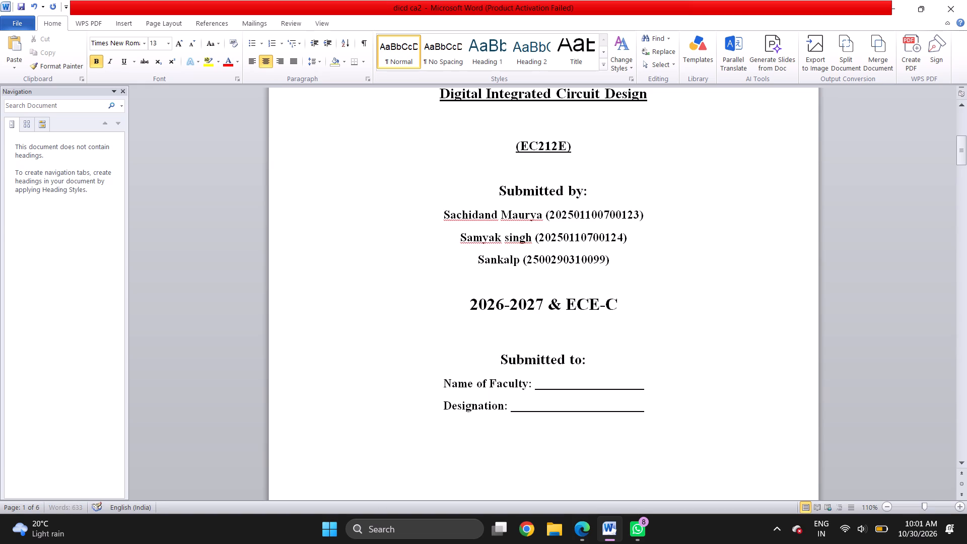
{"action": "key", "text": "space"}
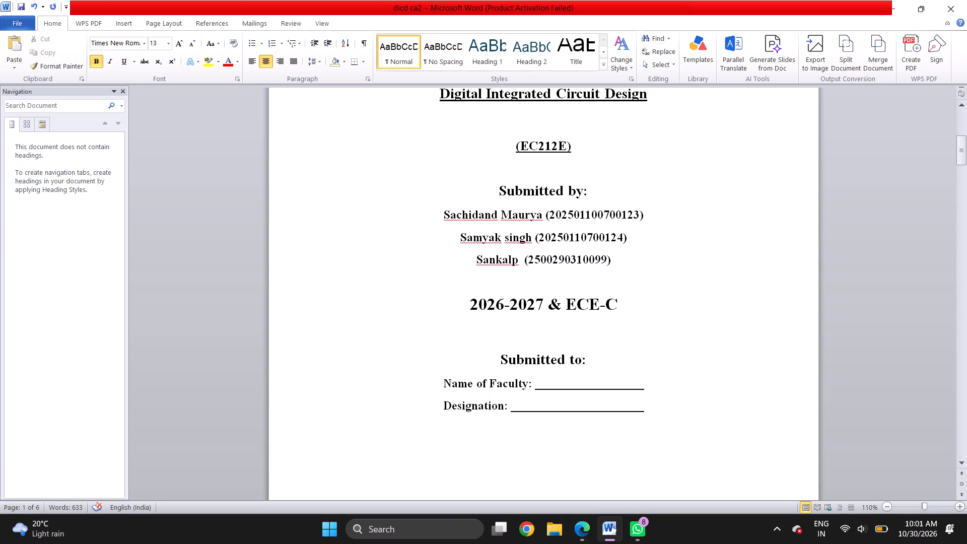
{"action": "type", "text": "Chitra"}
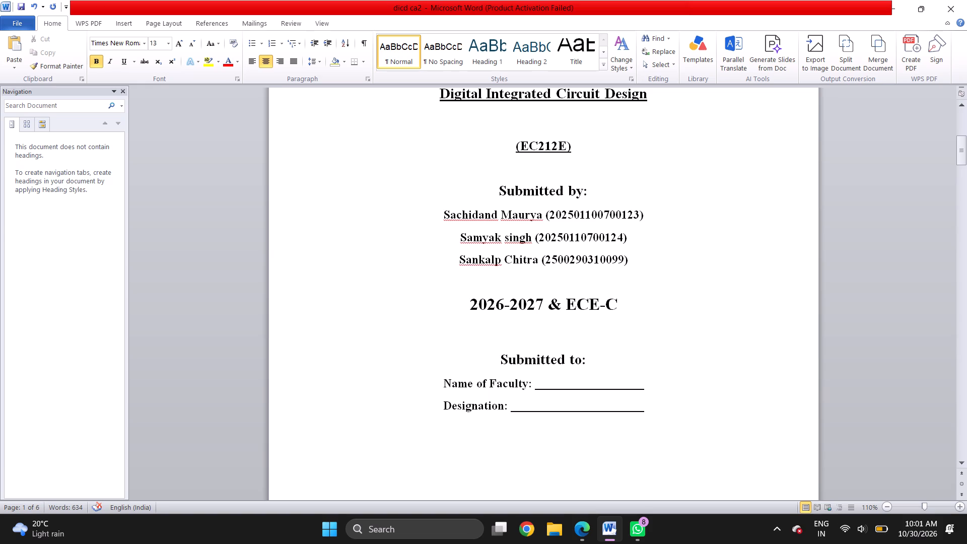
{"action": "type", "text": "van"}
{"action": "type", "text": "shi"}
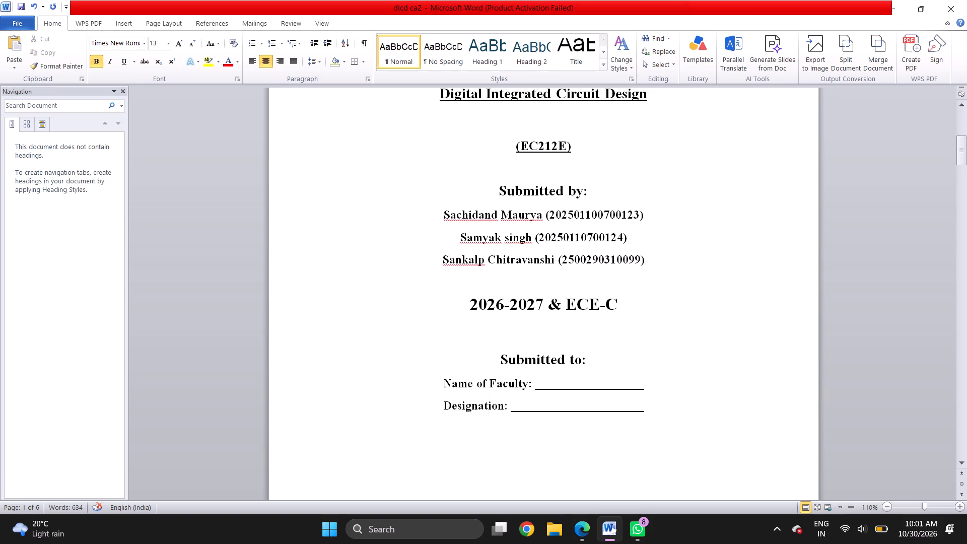
Replace the third student's roll number inside the parentheses with that student's new roll number.
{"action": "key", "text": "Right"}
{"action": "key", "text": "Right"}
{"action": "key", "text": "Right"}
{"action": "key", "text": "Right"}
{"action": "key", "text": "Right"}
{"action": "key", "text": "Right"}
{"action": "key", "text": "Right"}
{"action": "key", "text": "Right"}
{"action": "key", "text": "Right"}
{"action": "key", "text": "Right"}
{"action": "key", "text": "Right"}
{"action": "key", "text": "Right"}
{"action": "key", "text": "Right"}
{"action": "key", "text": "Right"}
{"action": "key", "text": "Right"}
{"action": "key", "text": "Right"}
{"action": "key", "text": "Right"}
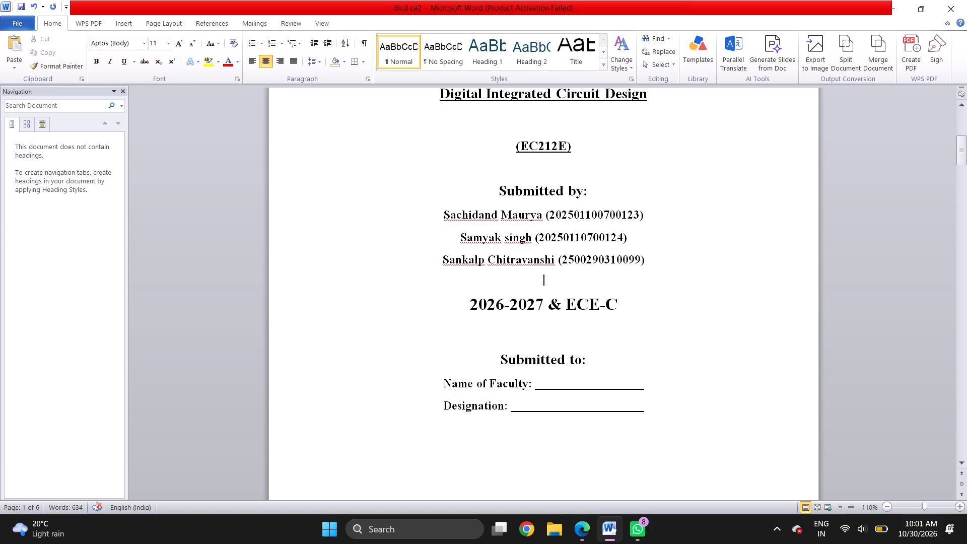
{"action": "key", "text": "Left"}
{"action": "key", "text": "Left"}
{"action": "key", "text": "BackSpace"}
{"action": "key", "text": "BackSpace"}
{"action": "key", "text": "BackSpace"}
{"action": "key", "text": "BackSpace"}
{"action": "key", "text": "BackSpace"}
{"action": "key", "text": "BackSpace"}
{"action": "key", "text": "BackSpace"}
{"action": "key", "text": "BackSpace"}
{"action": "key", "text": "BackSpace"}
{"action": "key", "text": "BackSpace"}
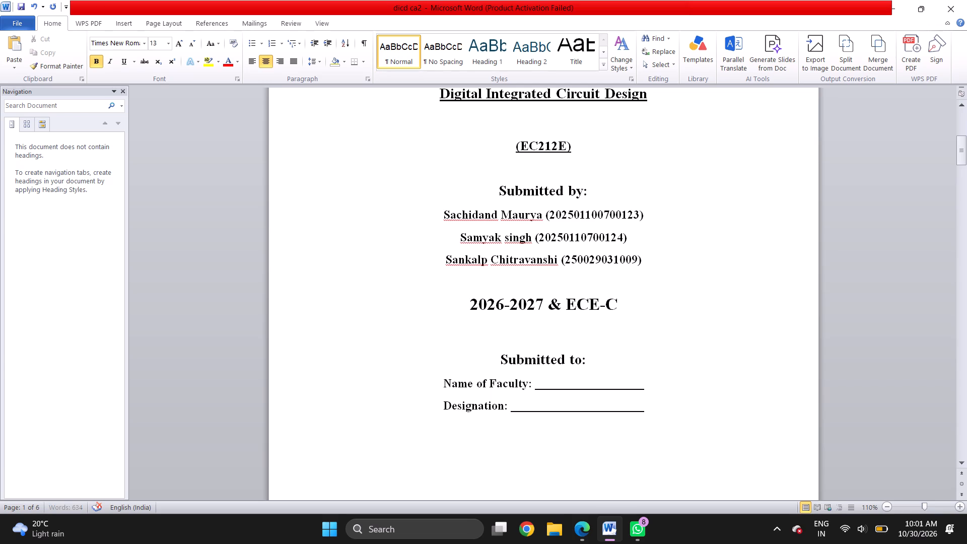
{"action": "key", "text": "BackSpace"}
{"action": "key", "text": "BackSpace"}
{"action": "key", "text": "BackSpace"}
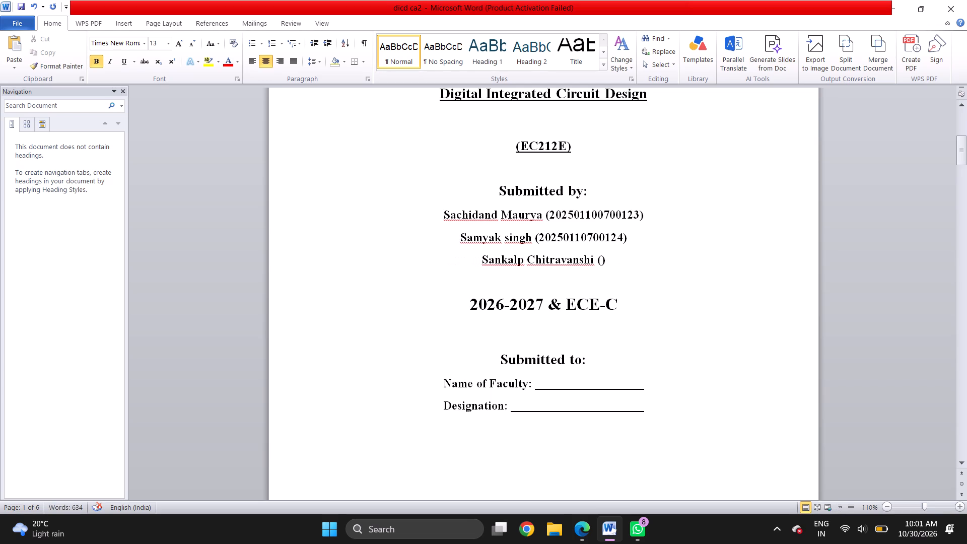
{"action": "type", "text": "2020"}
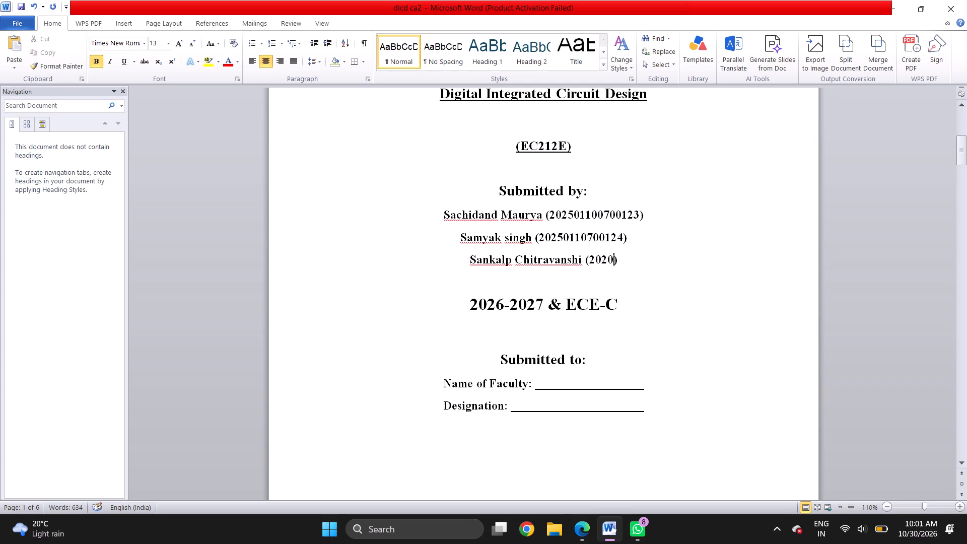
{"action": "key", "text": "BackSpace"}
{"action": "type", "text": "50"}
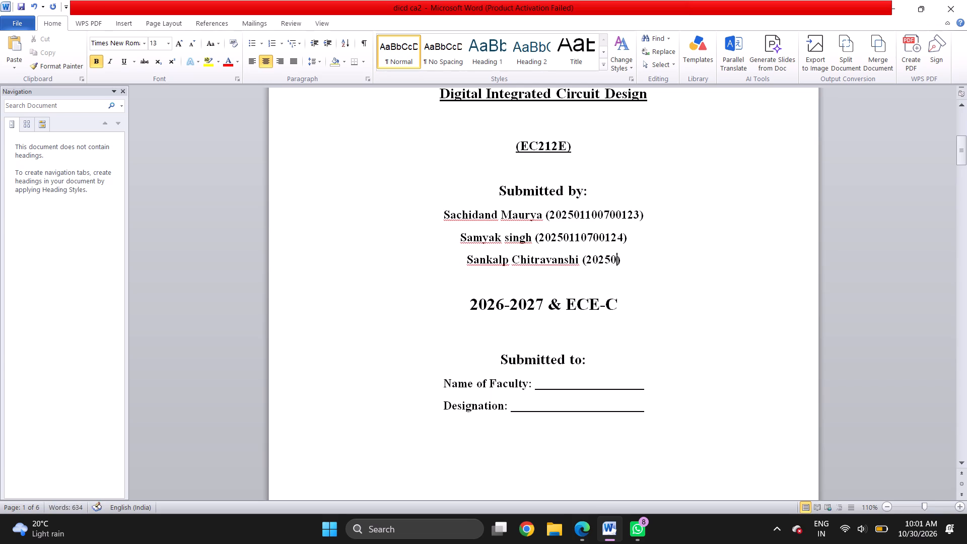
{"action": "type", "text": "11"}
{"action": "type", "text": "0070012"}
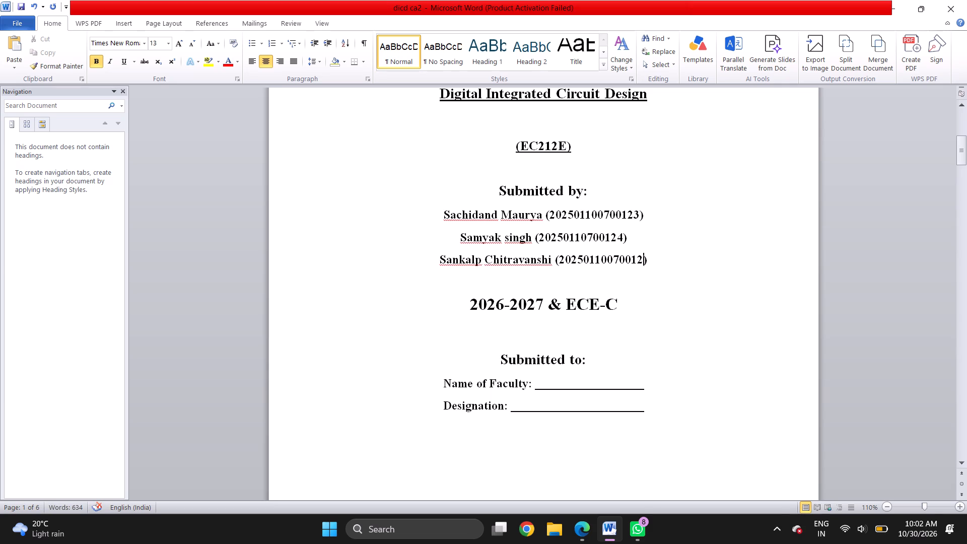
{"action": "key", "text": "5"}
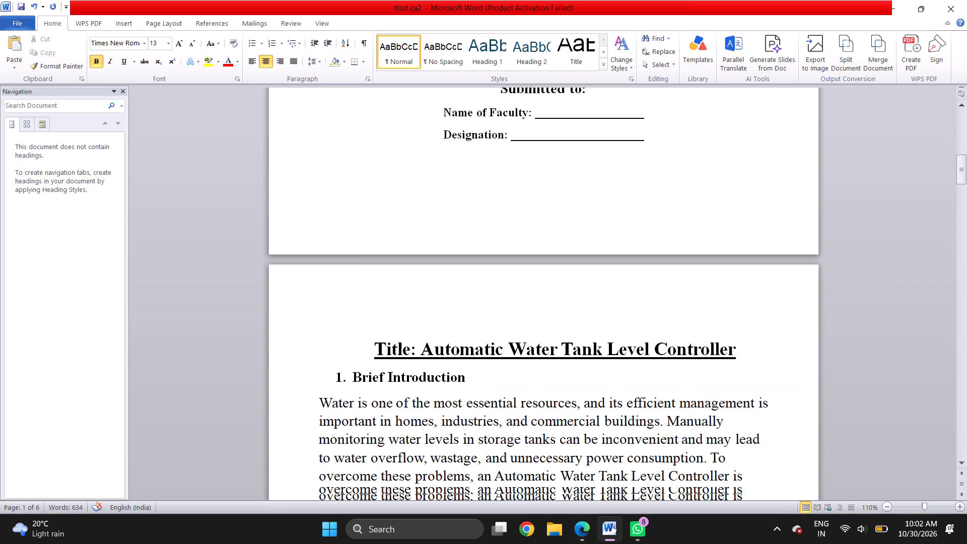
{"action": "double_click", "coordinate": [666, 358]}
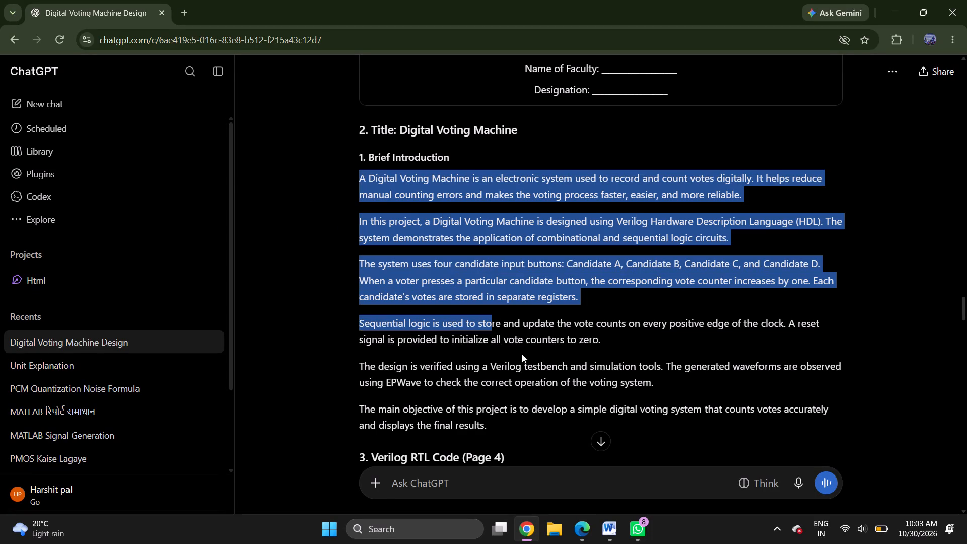
{"action": "left_click_drag", "start_coordinate": [522, 354], "coordinate": [556, 427]}
{"action": "key", "text": "ctrl+c"}
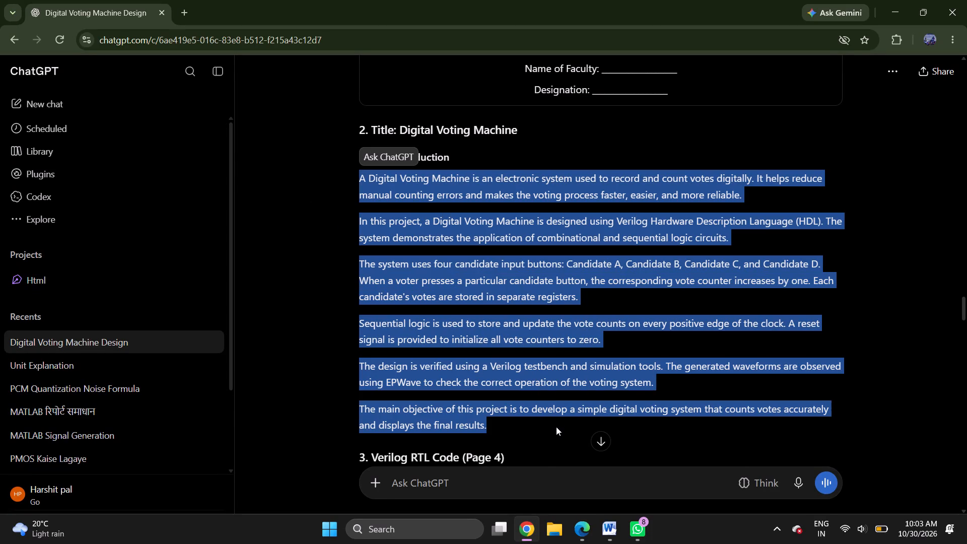
Switch back to the Word report and delete all the old water-tank paragraphs under the Brief Introduction heading.
{"action": "left_click", "coordinate": [603, 526]}
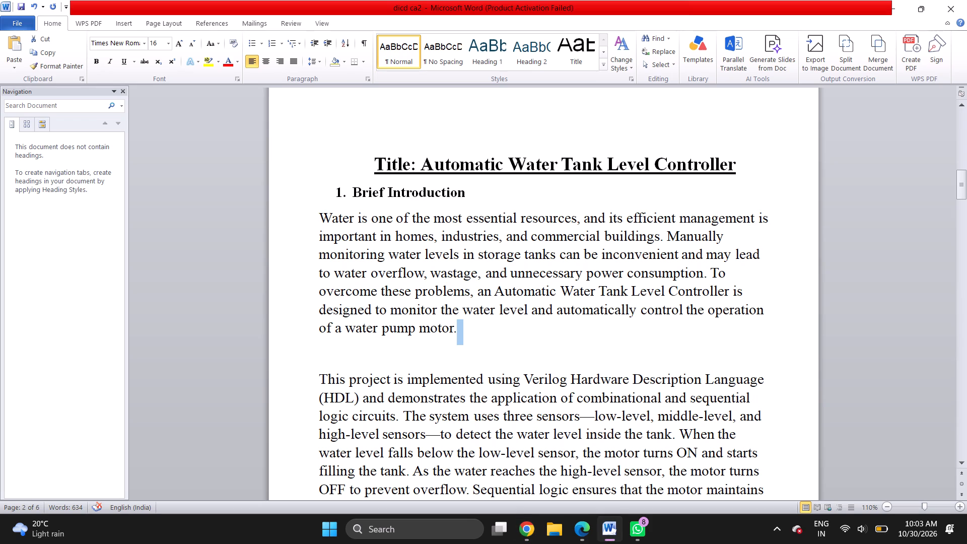
{"action": "left_click_drag", "start_coordinate": [318, 214], "coordinate": [497, 384]}
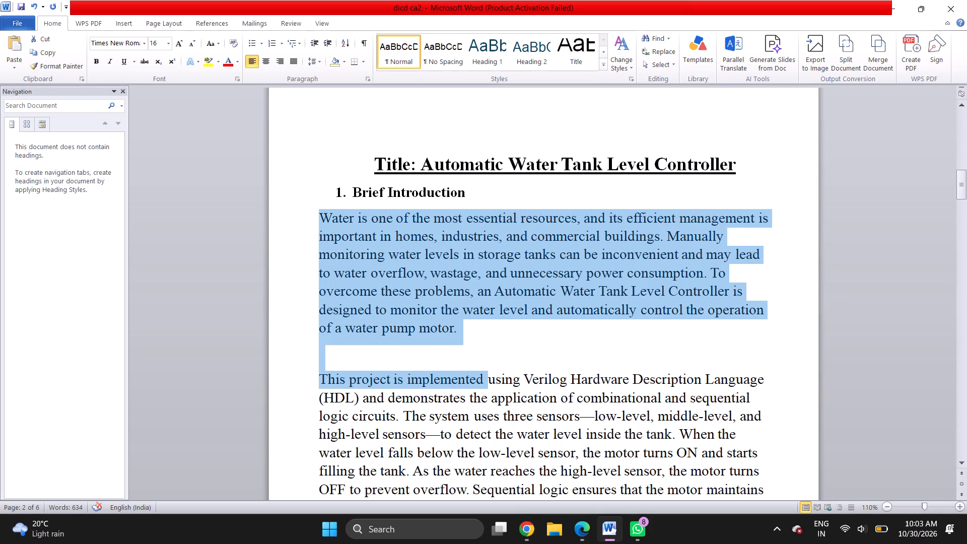
{"action": "left_click_drag", "start_coordinate": [497, 384], "coordinate": [572, 354]}
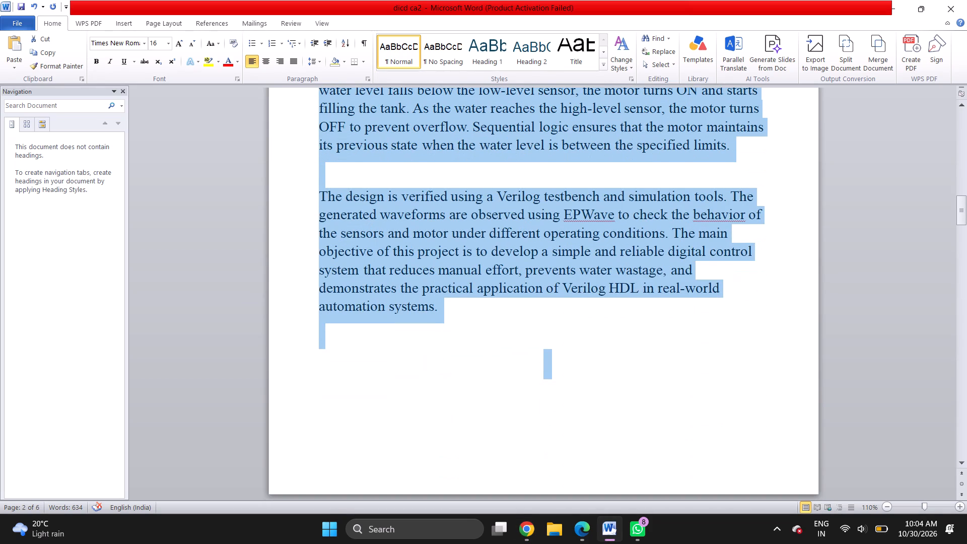
{"action": "left_click_drag", "start_coordinate": [572, 354], "coordinate": [585, 416]}
{"action": "key", "text": "BackSpace"}
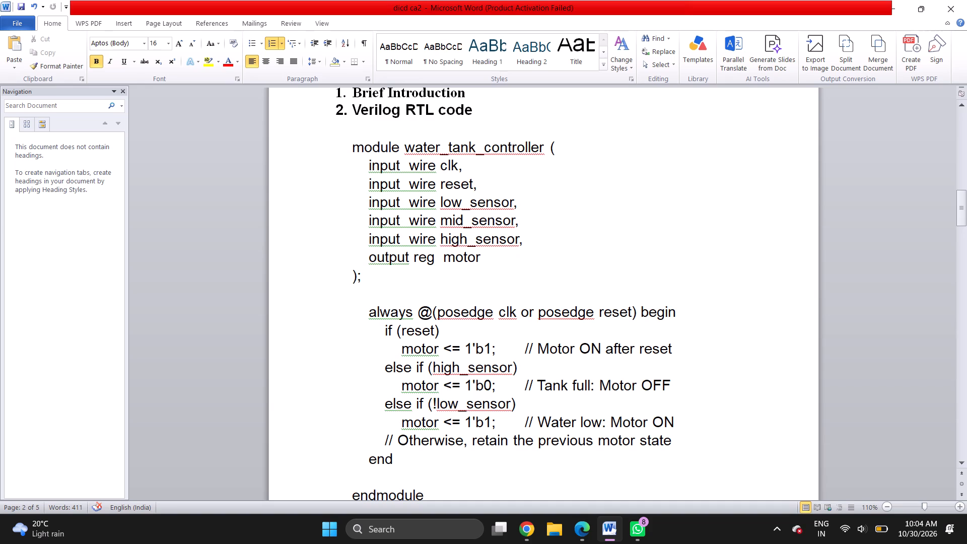
Add an unnumbered line below the Brief Introduction heading and paste the copied Digital Voting Machine paragraphs there.
{"action": "key", "text": "Left"}
{"action": "key", "text": "Left"}
{"action": "key", "text": "Return"}
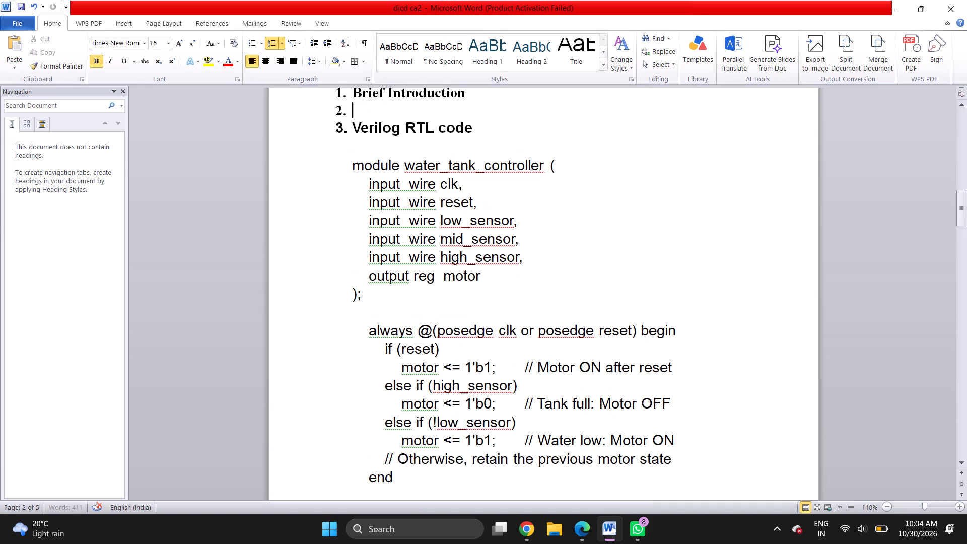
{"action": "key", "text": "BackSpace"}
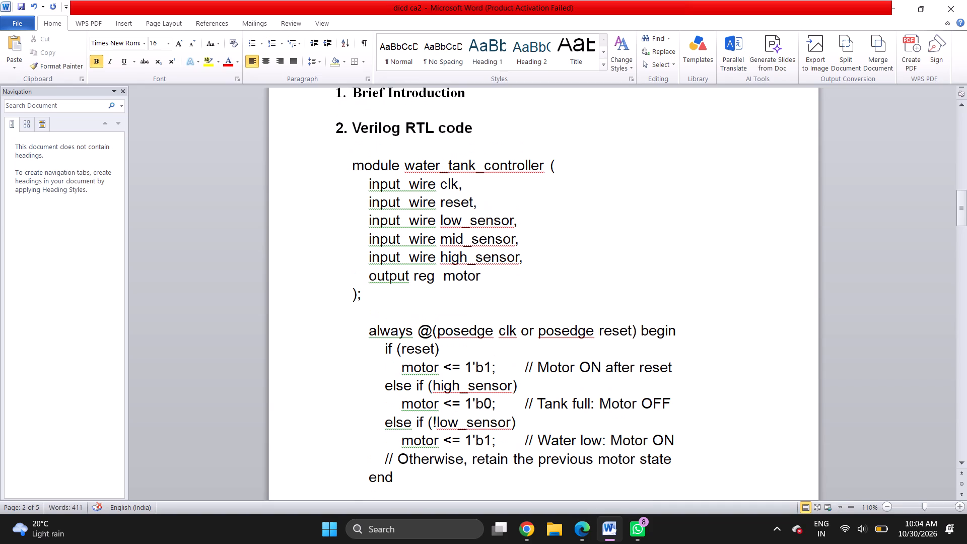
{"action": "key", "text": "ctrl+v"}
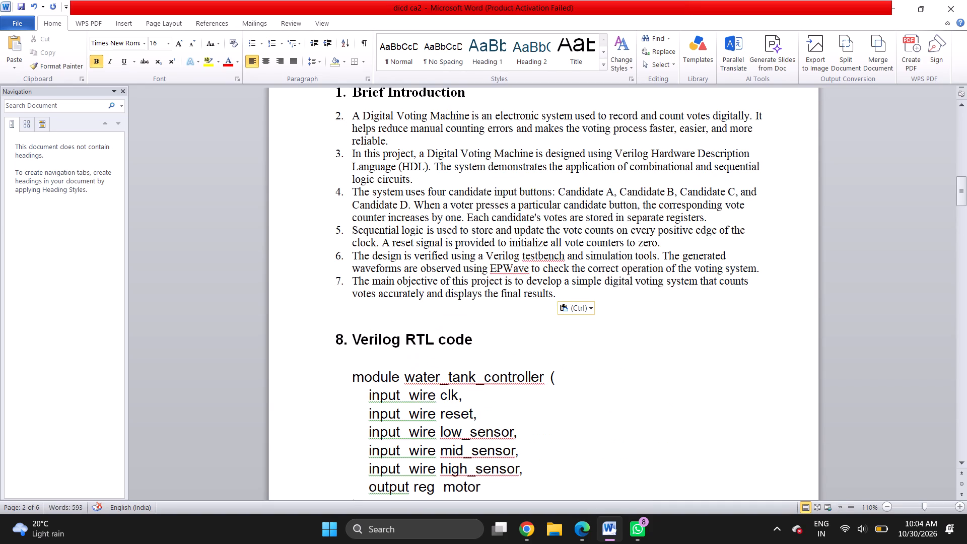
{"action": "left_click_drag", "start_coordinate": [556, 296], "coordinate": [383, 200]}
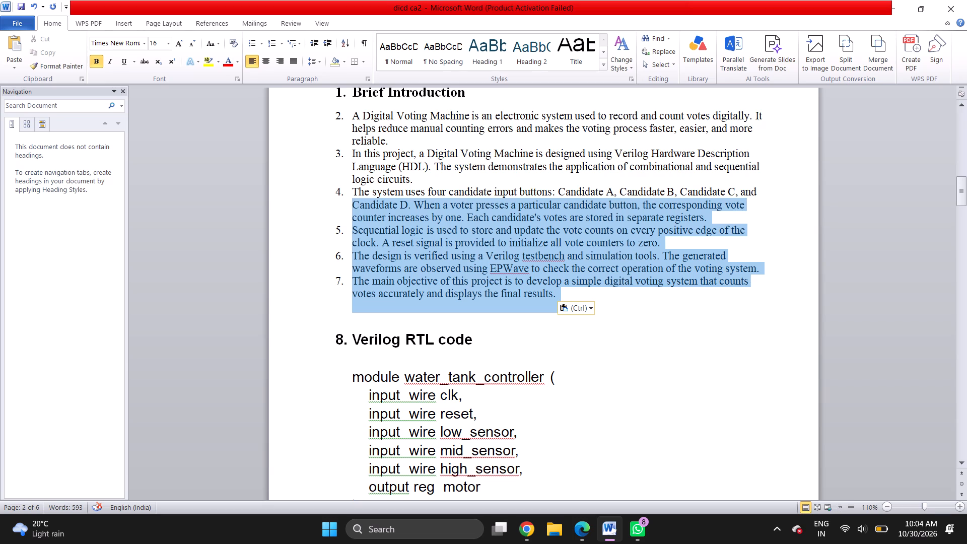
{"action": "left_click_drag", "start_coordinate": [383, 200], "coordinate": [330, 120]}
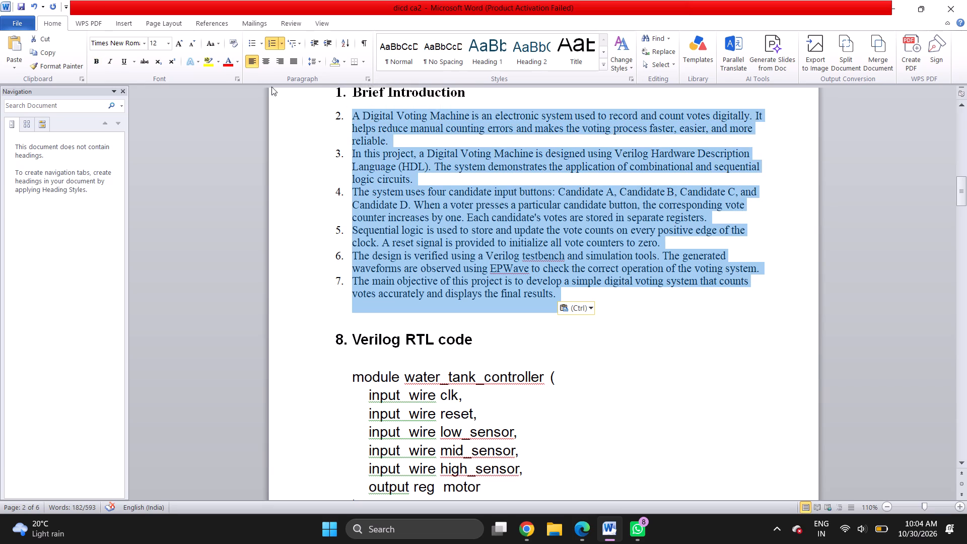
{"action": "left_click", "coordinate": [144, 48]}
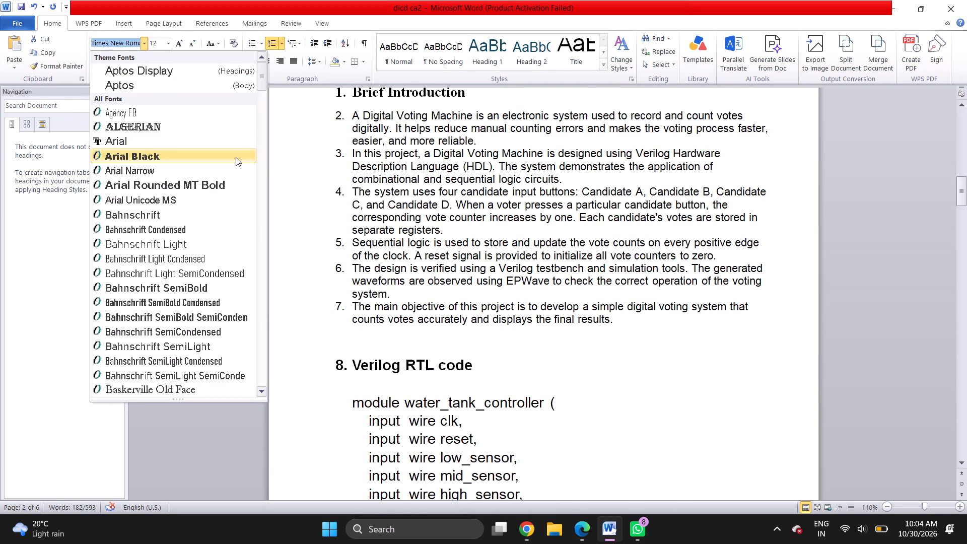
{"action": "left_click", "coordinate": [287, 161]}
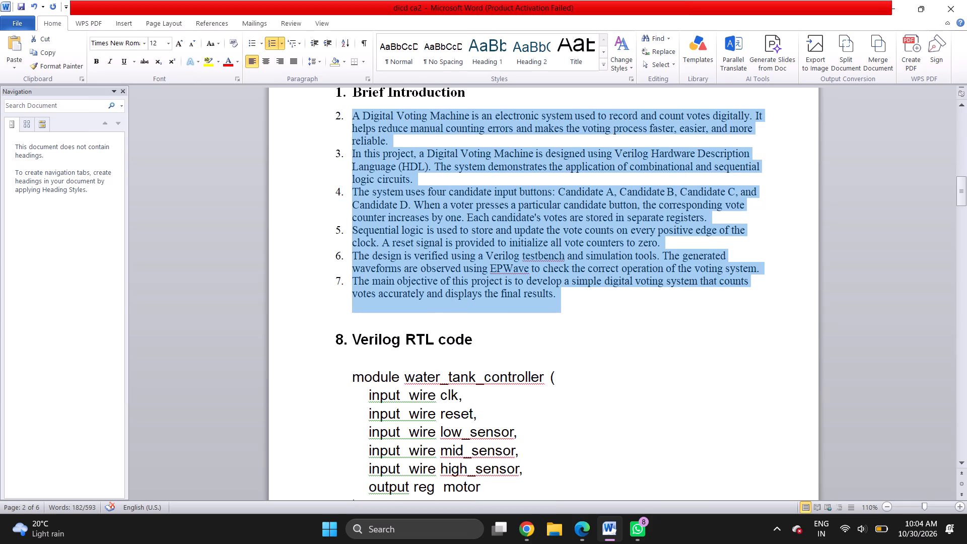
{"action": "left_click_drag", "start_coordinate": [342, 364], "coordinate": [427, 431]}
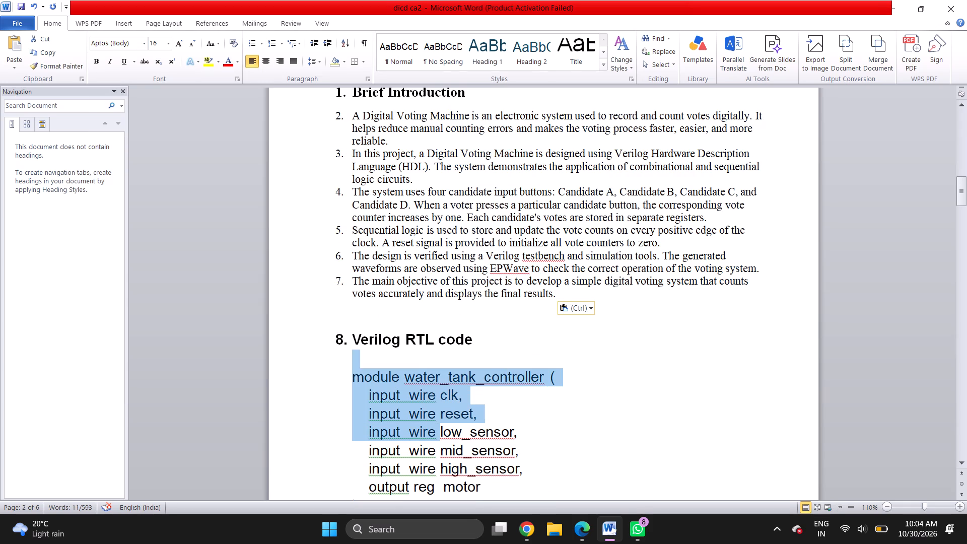
Change the font of all the pasted Digital Voting Machine introduction paragraphs to Arial Unicode MS.
{"action": "left_click_drag", "start_coordinate": [556, 296], "coordinate": [435, 172]}
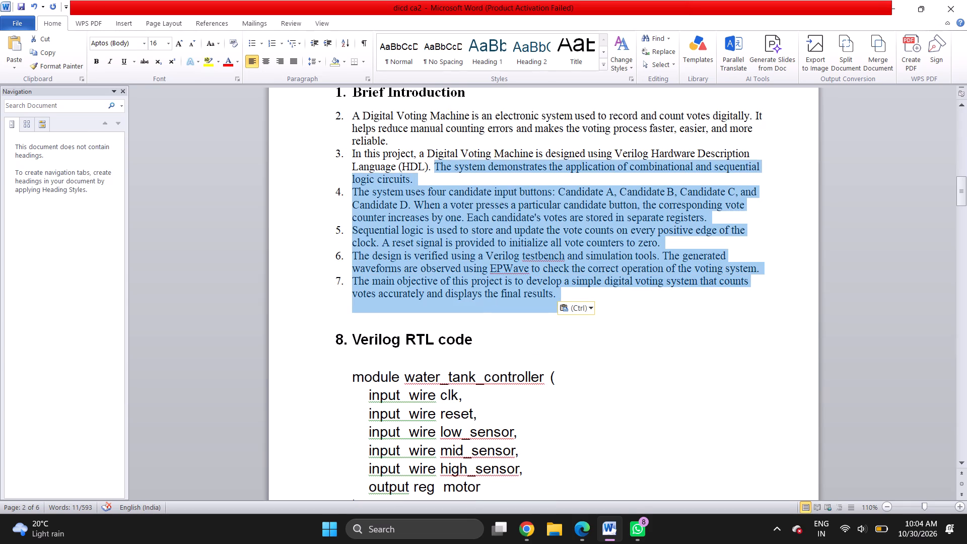
{"action": "left_click_drag", "start_coordinate": [435, 172], "coordinate": [358, 112]}
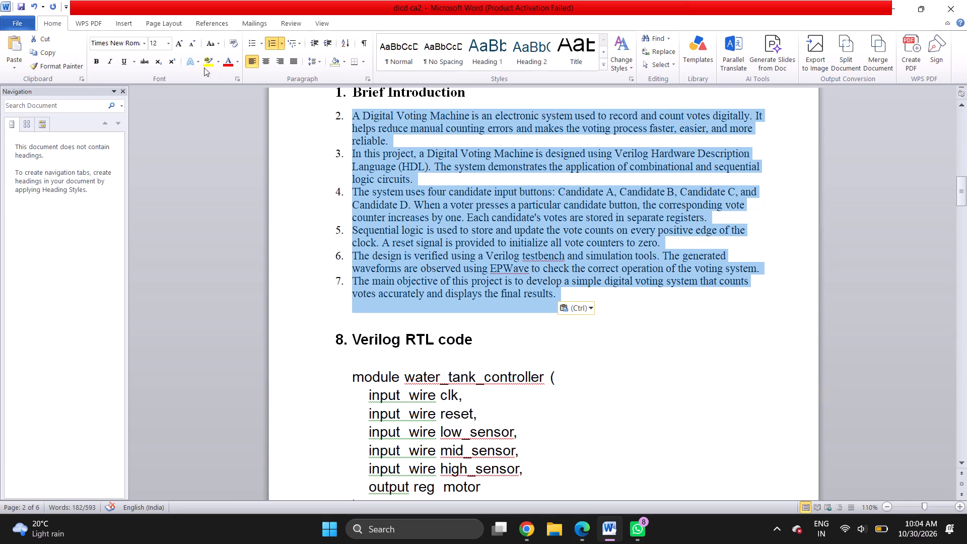
{"action": "left_click", "coordinate": [146, 47]}
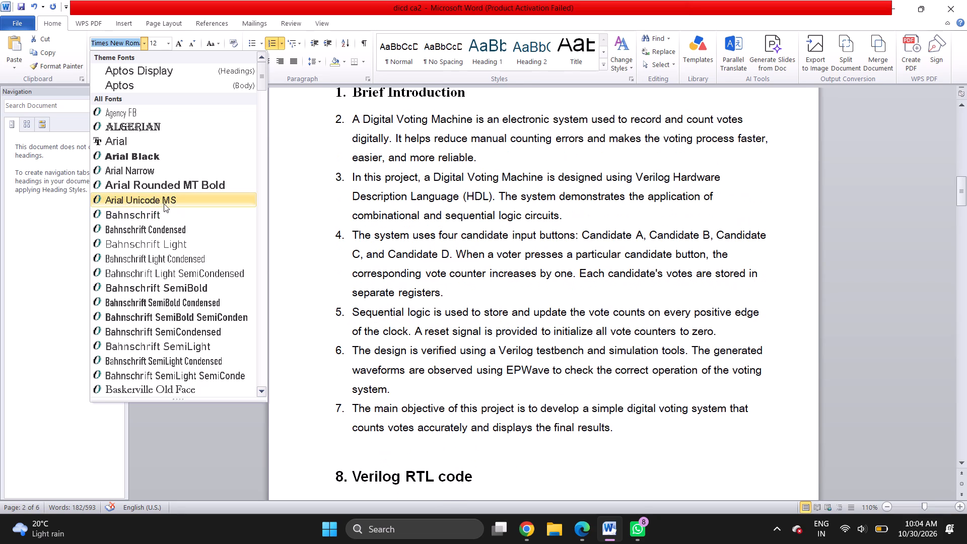
{"action": "left_click", "coordinate": [164, 203]}
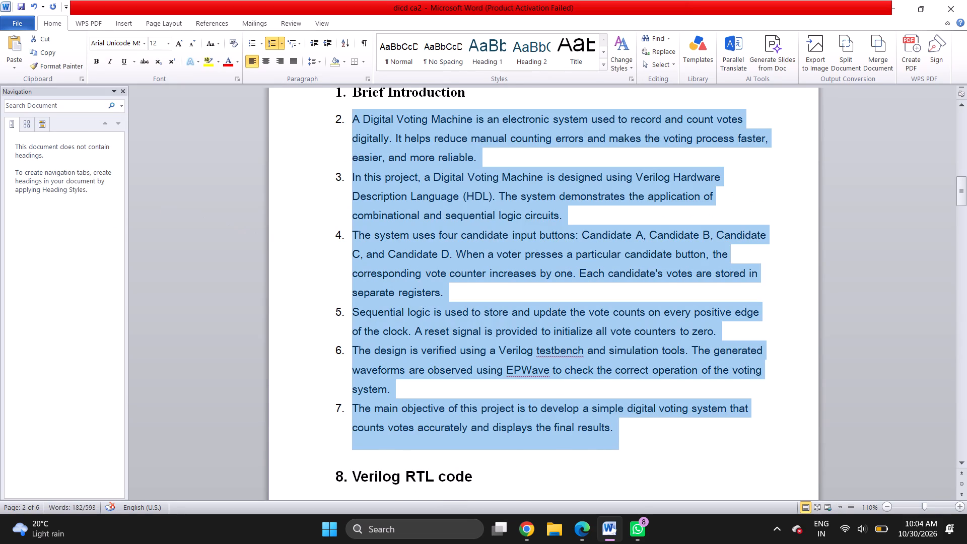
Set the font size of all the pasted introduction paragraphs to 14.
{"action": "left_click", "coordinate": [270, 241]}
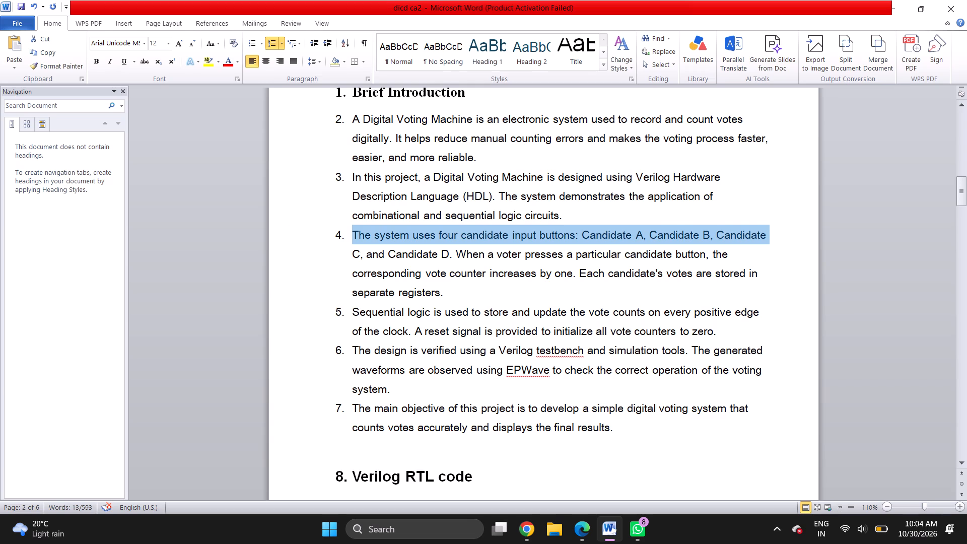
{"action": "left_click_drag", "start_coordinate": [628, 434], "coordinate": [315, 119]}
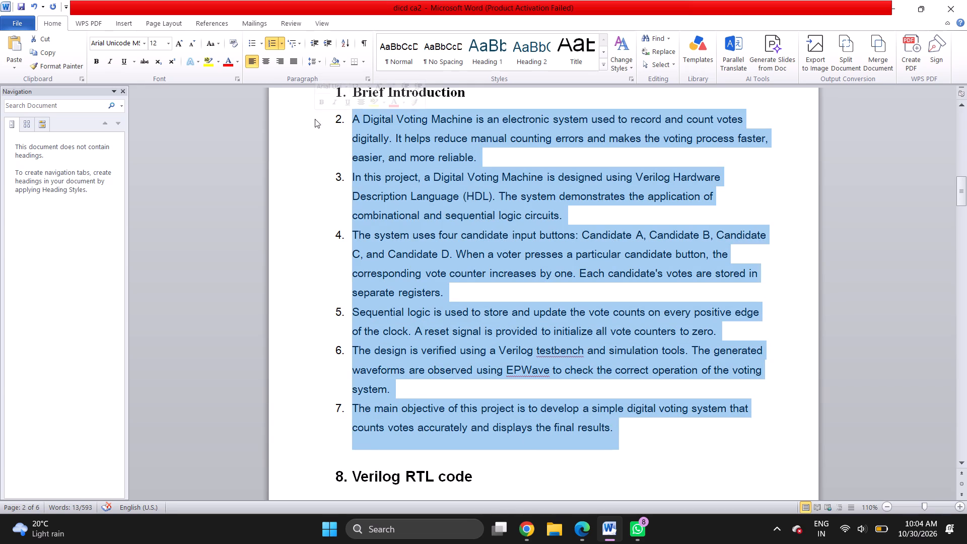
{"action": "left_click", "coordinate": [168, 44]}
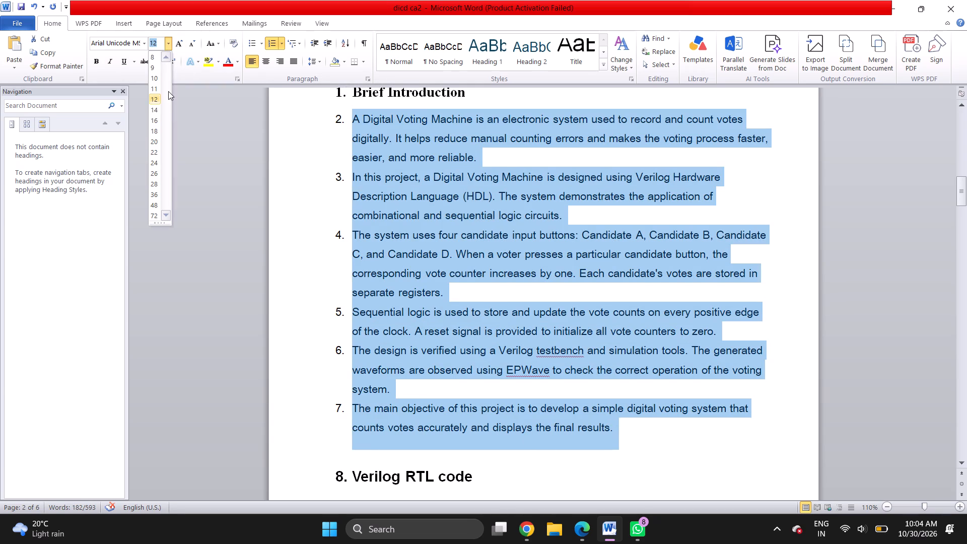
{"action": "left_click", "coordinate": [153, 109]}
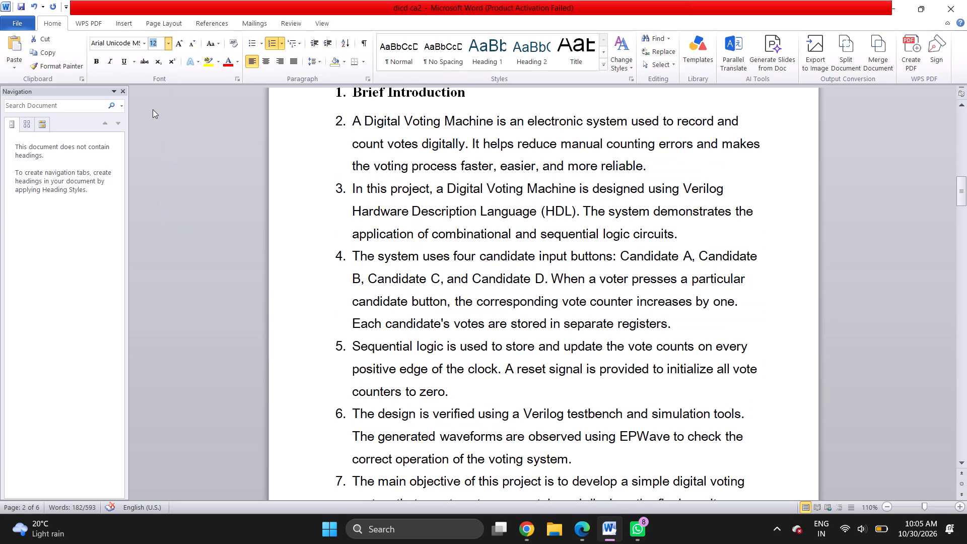
Examine the layout of the resized introduction and the start of the Verilog RTL code section.
{"action": "left_click", "coordinate": [776, 290]}
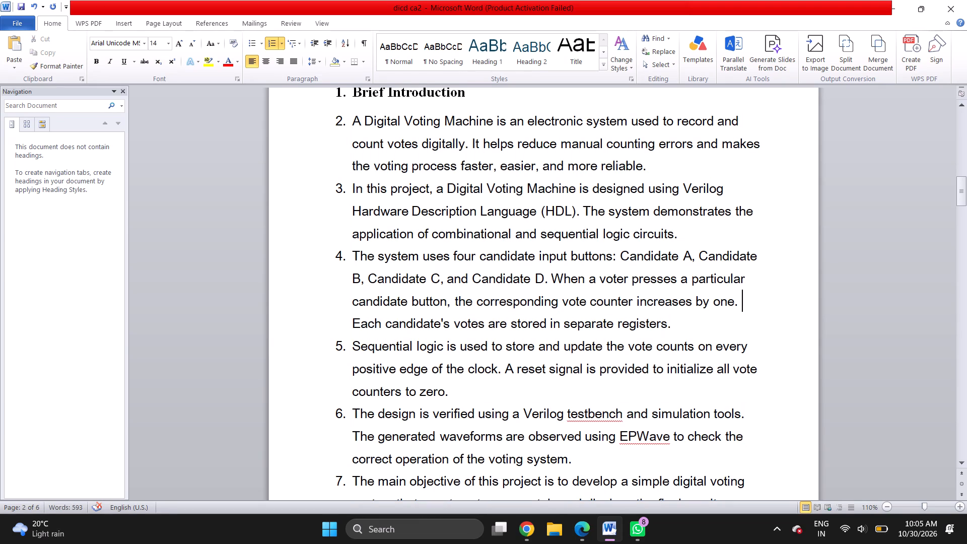
{"action": "key", "text": "Down"}
{"action": "key", "text": "Down"}
{"action": "key", "text": "Down"}
{"action": "key", "text": "Down"}
{"action": "key", "text": "Down"}
{"action": "key", "text": "Down"}
{"action": "key", "text": "Down"}
{"action": "key", "text": "Down"}
{"action": "key", "text": "Down"}
{"action": "key", "text": "Down"}
{"action": "key", "text": "Down"}
{"action": "key", "text": "Down"}
{"action": "key", "text": "Down"}
{"action": "key", "text": "Down"}
{"action": "key", "text": "Down"}
{"action": "key", "text": "Down"}
{"action": "key", "text": "Down"}
{"action": "key", "text": "Down"}
{"action": "key", "text": "Down"}
{"action": "key", "text": "Up"}
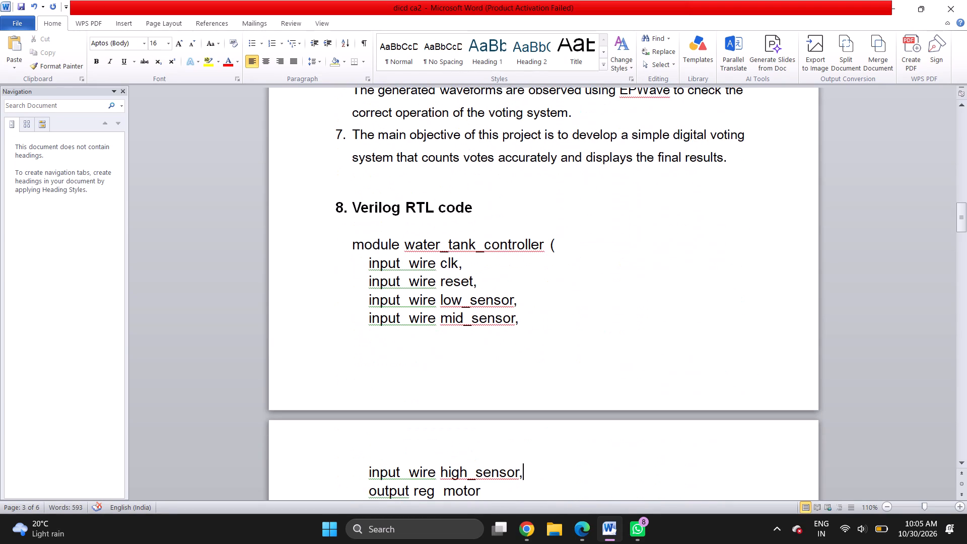
{"action": "key", "text": "Up"}
{"action": "key", "text": "Up"}
{"action": "key", "text": "Up"}
{"action": "key", "text": "Up"}
{"action": "key", "text": "Up"}
{"action": "key", "text": "Up"}
{"action": "key", "text": "Up"}
{"action": "key", "text": "Up"}
{"action": "key", "text": "Up"}
{"action": "key", "text": "Up"}
{"action": "key", "text": "Up"}
{"action": "key", "text": "Up"}
{"action": "key", "text": "Up"}
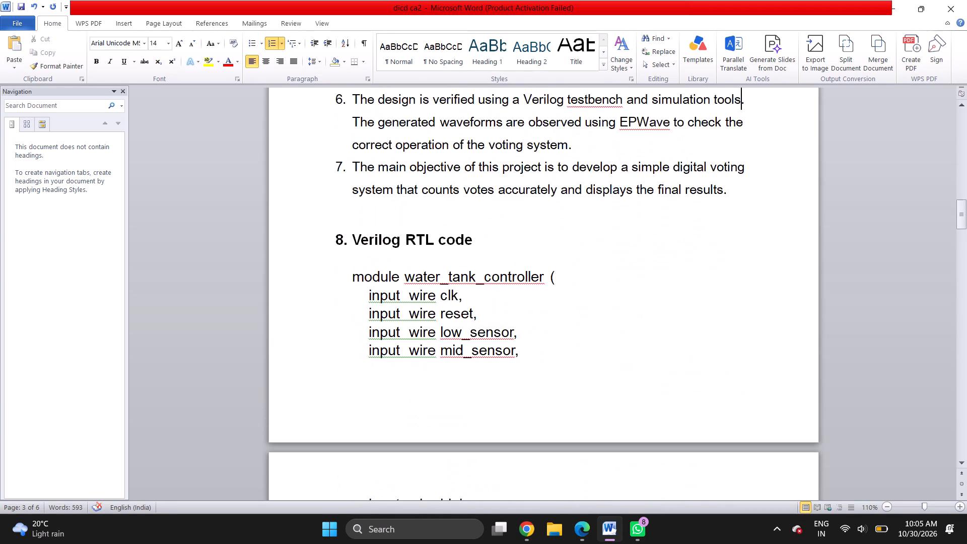
{"action": "key", "text": "Up"}
{"action": "key", "text": "Up"}
{"action": "key", "text": "Up"}
{"action": "key", "text": "Up"}
{"action": "key", "text": "Up"}
{"action": "key", "text": "Up"}
{"action": "key", "text": "Up"}
{"action": "key", "text": "Up"}
{"action": "key", "text": "Up"}
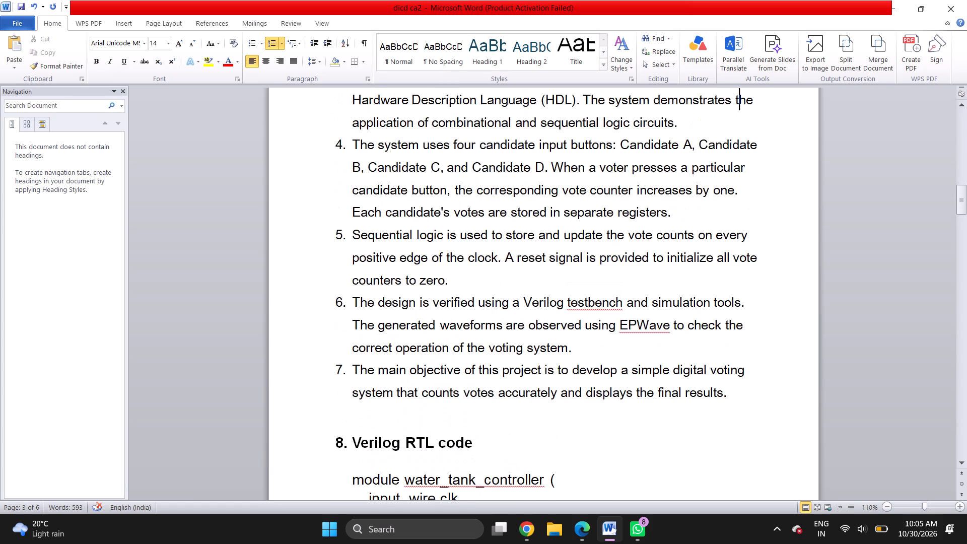
Set the font size of all the pasted introduction paragraphs to 16.
{"action": "left_click_drag", "start_coordinate": [729, 399], "coordinate": [446, 145]}
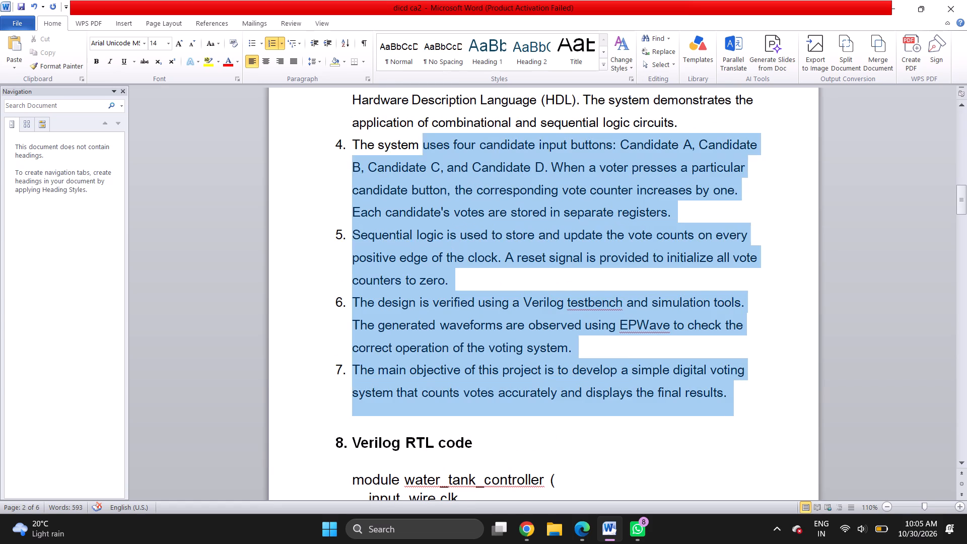
{"action": "left_click_drag", "start_coordinate": [446, 145], "coordinate": [386, 402]}
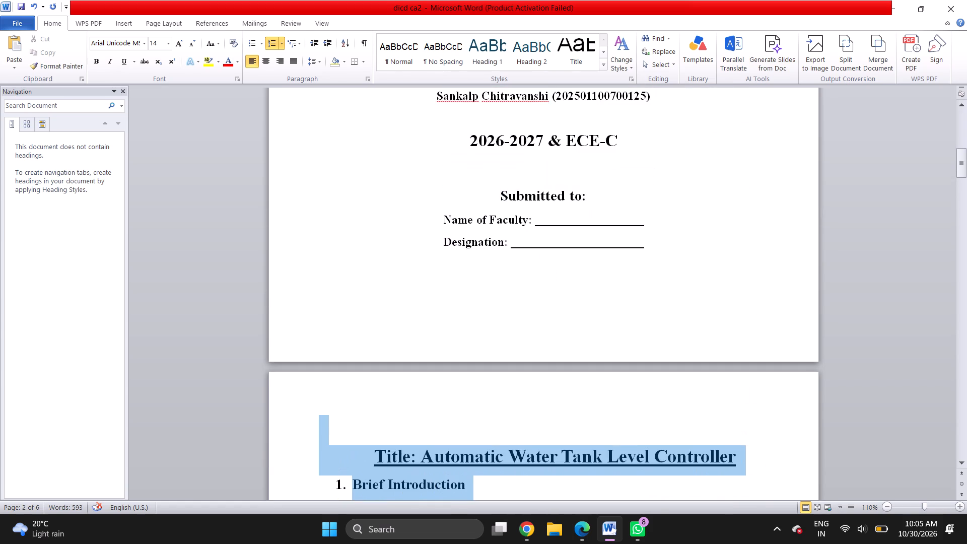
{"action": "left_click_drag", "start_coordinate": [386, 402], "coordinate": [318, 406]}
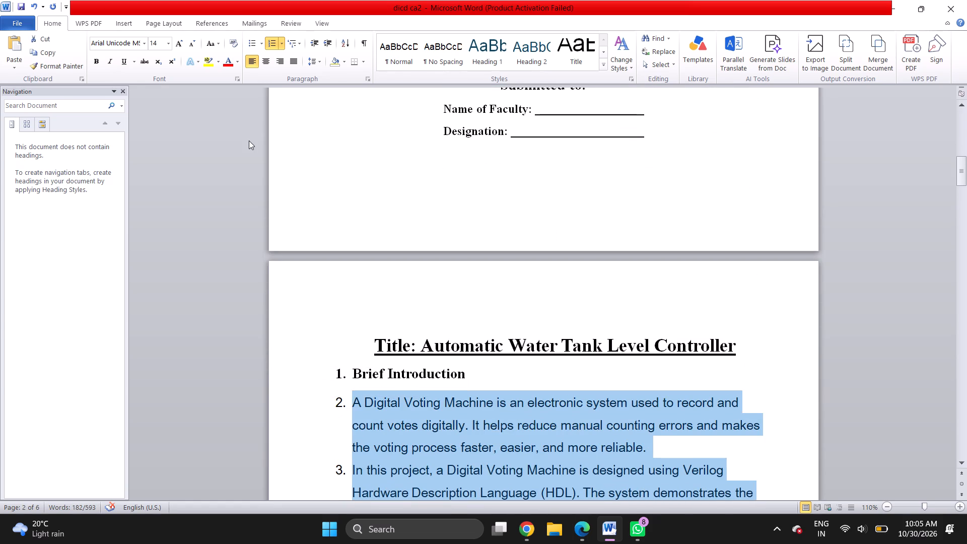
{"action": "left_click", "coordinate": [169, 40]}
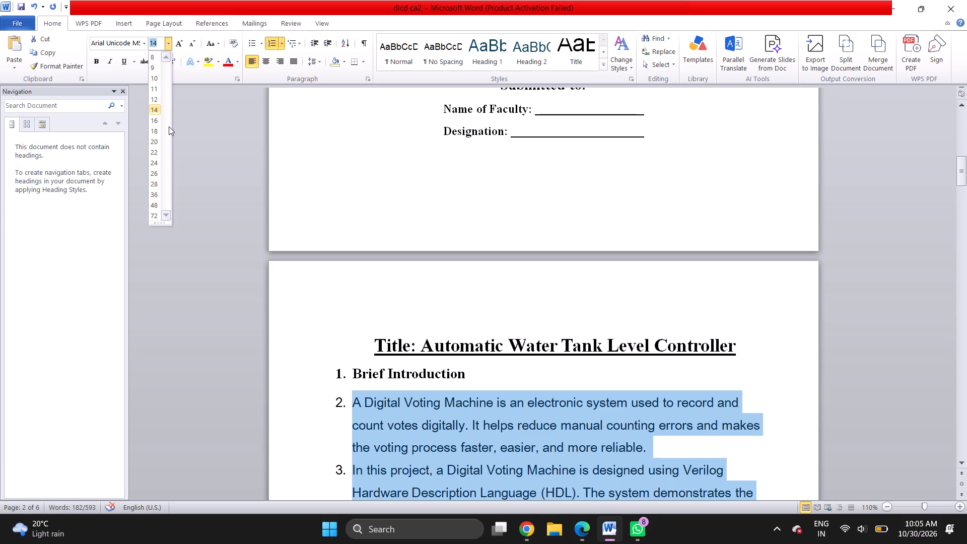
{"action": "left_click", "coordinate": [157, 122]}
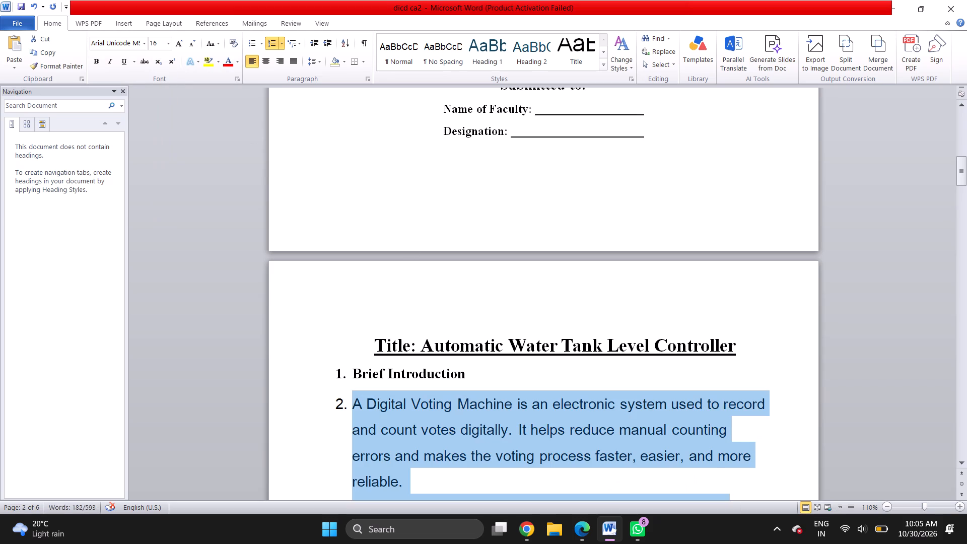
Examine the enlarged introduction from the title through to the Verilog RTL code section.
{"action": "left_click", "coordinate": [502, 324]}
{"action": "key", "text": "Down"}
{"action": "key", "text": "Down"}
{"action": "key", "text": "Down"}
{"action": "key", "text": "Down"}
{"action": "key", "text": "Down"}
{"action": "key", "text": "Down"}
{"action": "key", "text": "Down"}
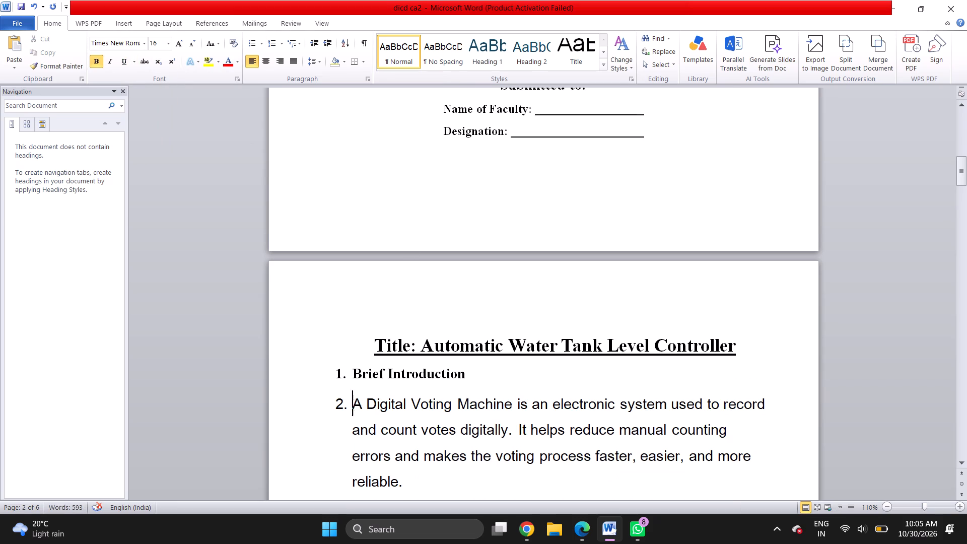
{"action": "key", "text": "Down"}
{"action": "key", "text": "Down"}
{"action": "key", "text": "Down"}
{"action": "key", "text": "Down"}
{"action": "key", "text": "Down"}
{"action": "key", "text": "Down"}
{"action": "key", "text": "Down"}
{"action": "key", "text": "Down"}
{"action": "key", "text": "Down"}
{"action": "key", "text": "Down"}
{"action": "key", "text": "Down"}
{"action": "key", "text": "Down"}
{"action": "key", "text": "Down"}
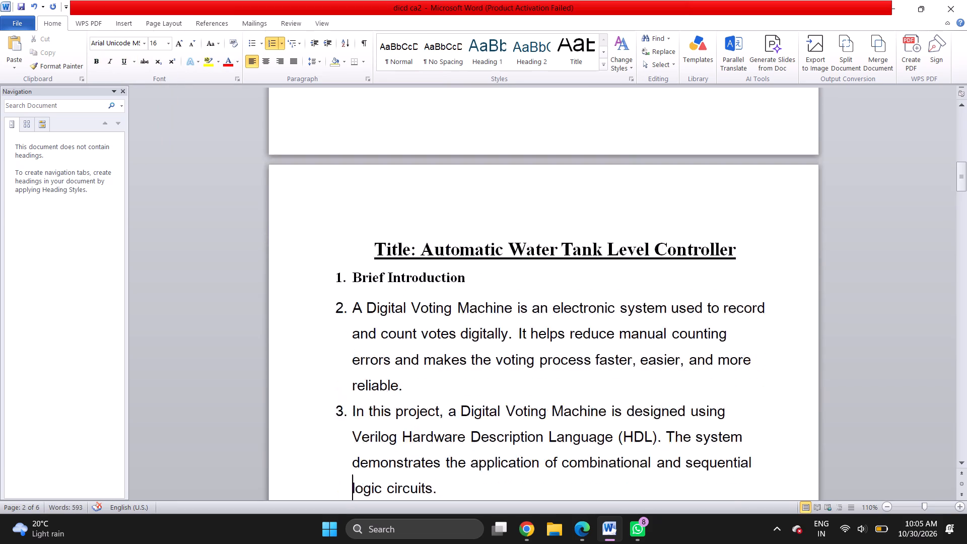
{"action": "key", "text": "Down"}
{"action": "key", "text": "Down"}
{"action": "key", "text": "Down"}
{"action": "key", "text": "Down"}
{"action": "key", "text": "Down"}
{"action": "key", "text": "Down"}
{"action": "key", "text": "Down"}
{"action": "key", "text": "Down"}
{"action": "key", "text": "Down"}
{"action": "key", "text": "Down"}
{"action": "key", "text": "Down"}
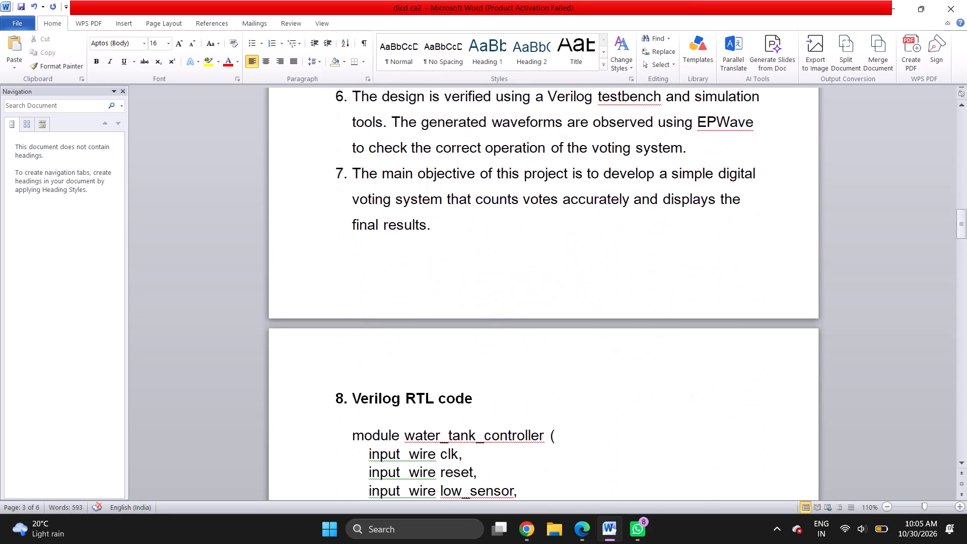
Remove the list number from the last introduction paragraph, beginning "The main objective of this project".
{"action": "key", "text": "Up"}
{"action": "key", "text": "Up"}
{"action": "key", "text": "Up"}
{"action": "key", "text": "Up"}
{"action": "key", "text": "Up"}
{"action": "key", "text": "Up"}
{"action": "key", "text": "Up"}
{"action": "key", "text": "Up"}
{"action": "key", "text": "Up"}
{"action": "key", "text": "Up"}
{"action": "key", "text": "Up"}
{"action": "key", "text": "Up"}
{"action": "key", "text": "Up"}
{"action": "key", "text": "Down"}
{"action": "key", "text": "Down"}
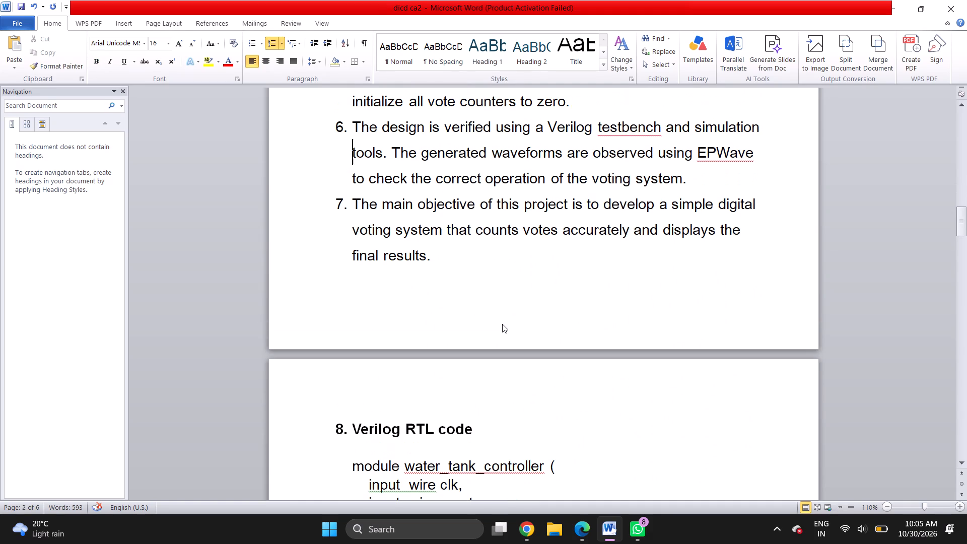
{"action": "key", "text": "Down"}
{"action": "key", "text": "Down"}
{"action": "key", "text": "BackSpace"}
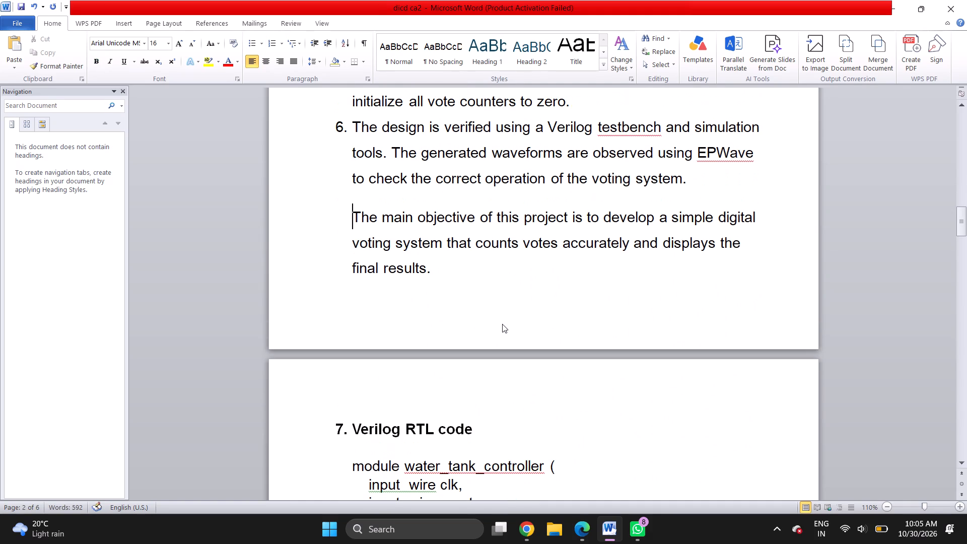
Remove the list numbers from the introduction paragraphs beginning "The design is verified" and "Sequential logic is used".
{"action": "key", "text": "Up"}
{"action": "key", "text": "Up"}
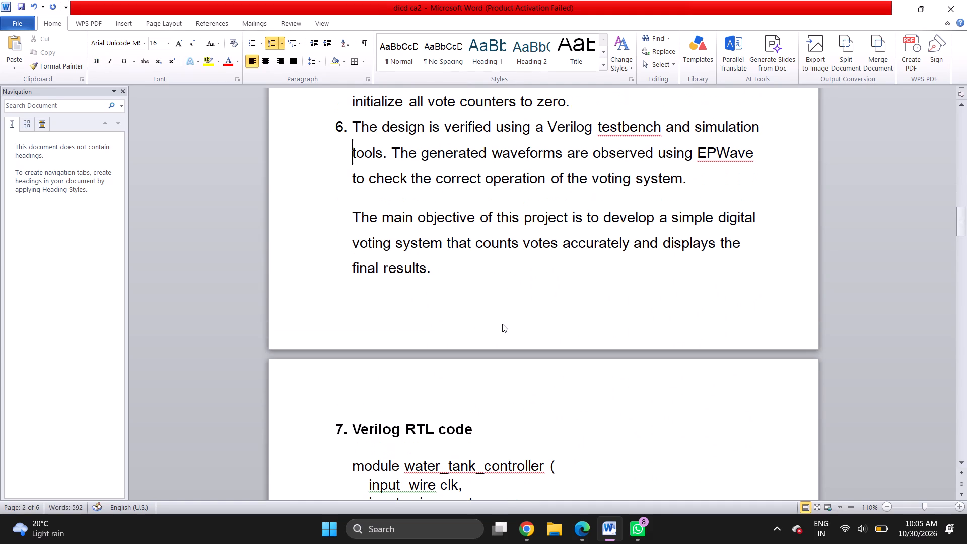
{"action": "key", "text": "Up"}
{"action": "key", "text": "BackSpace"}
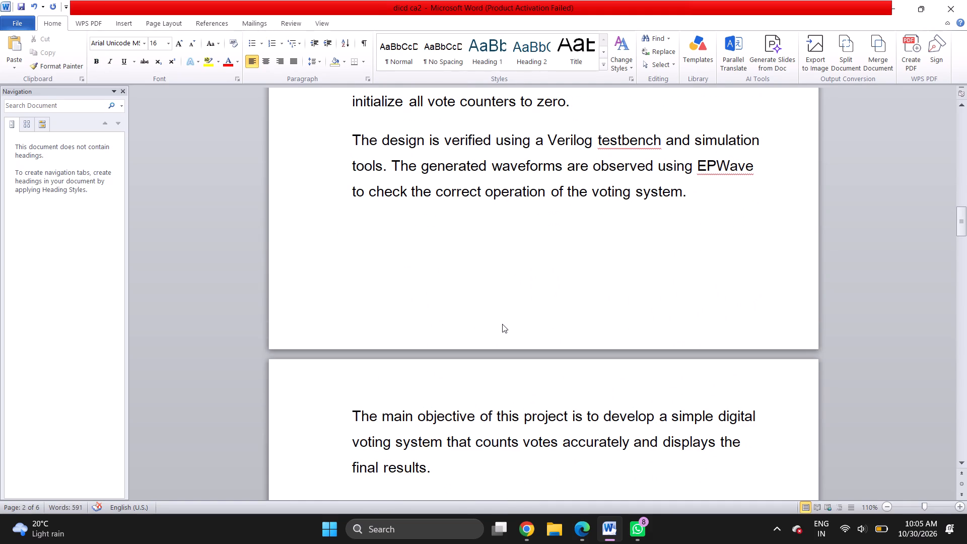
{"action": "key", "text": "Up"}
{"action": "key", "text": "Up"}
{"action": "key", "text": "Up"}
{"action": "key", "text": "Up"}
{"action": "key", "text": "Down"}
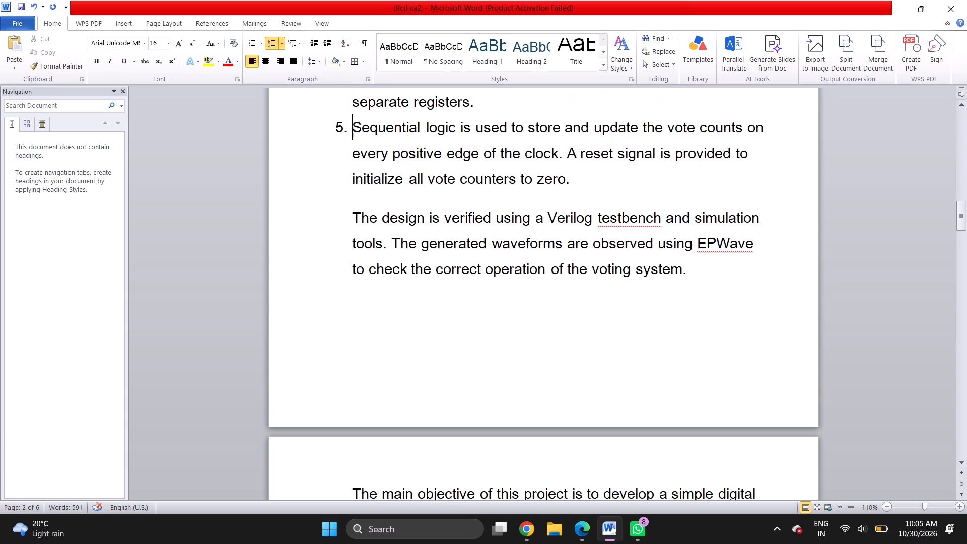
{"action": "key", "text": "BackSpace"}
Remove the list numbers from the introduction paragraphs beginning "The system uses four candidate" and "In this project".
{"action": "key", "text": "Up"}
{"action": "key", "text": "Up"}
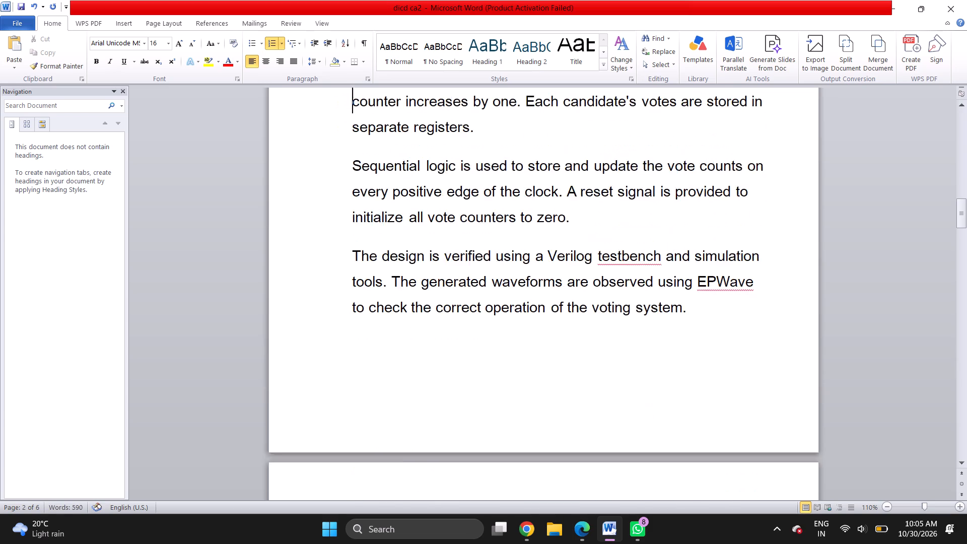
{"action": "key", "text": "Up"}
{"action": "key", "text": "Up"}
{"action": "key", "text": "Up"}
{"action": "key", "text": "BackSpace"}
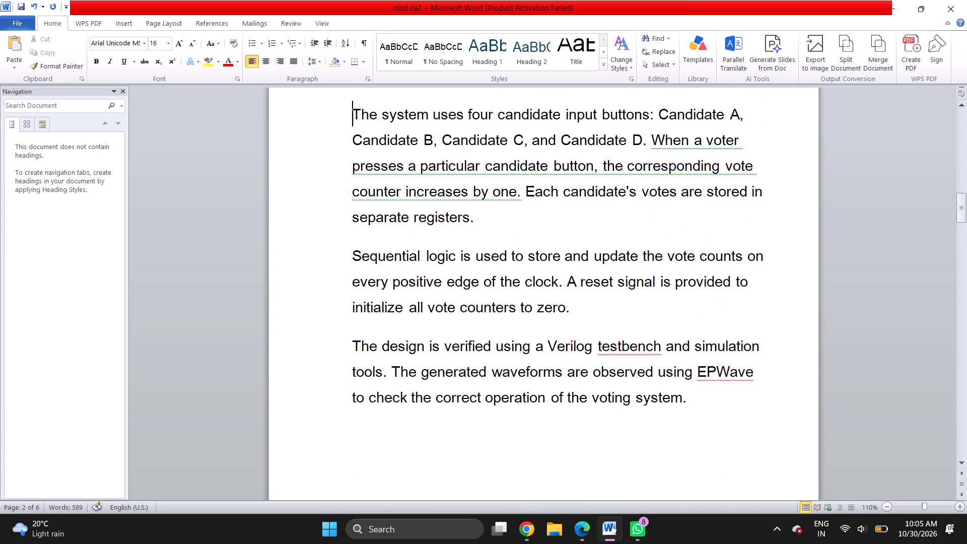
{"action": "key", "text": "Up"}
{"action": "key", "text": "Up"}
{"action": "key", "text": "Up"}
{"action": "key", "text": "Up"}
{"action": "key", "text": "BackSpace"}
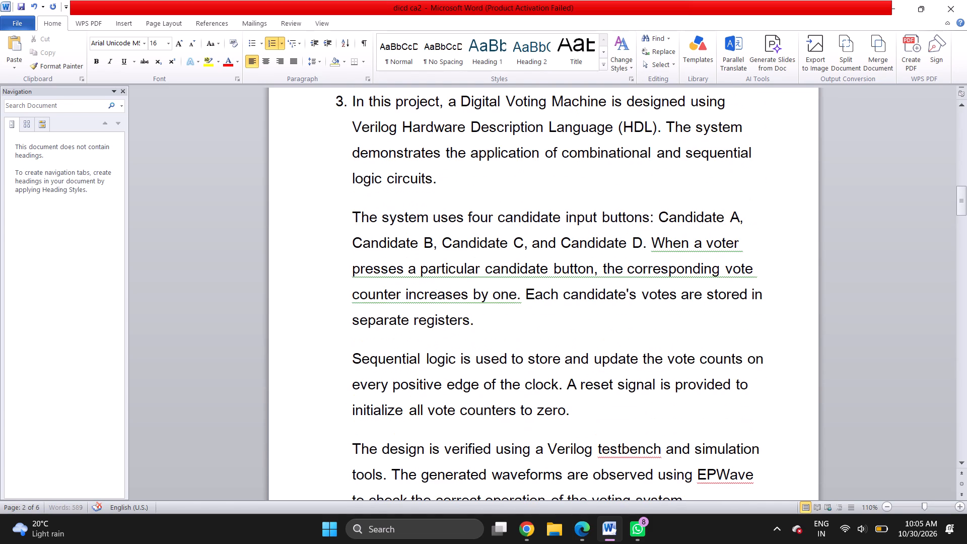
Remove the list number from the first introduction paragraph, beginning "A Digital Voting Machine is".
{"action": "key", "text": "Up"}
{"action": "key", "text": "Up"}
{"action": "key", "text": "Up"}
{"action": "key", "text": "Up"}
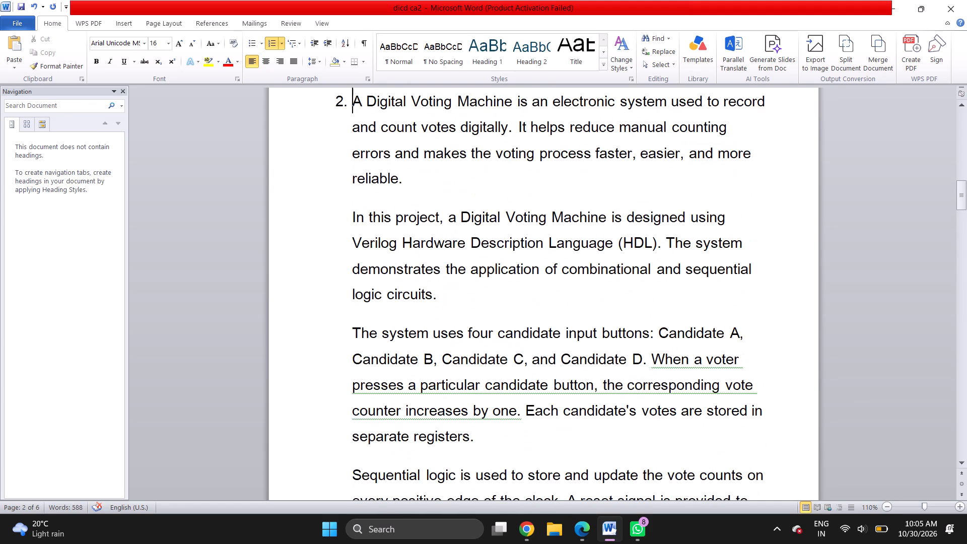
{"action": "key", "text": "BackSpace"}
{"action": "key", "text": "Up"}
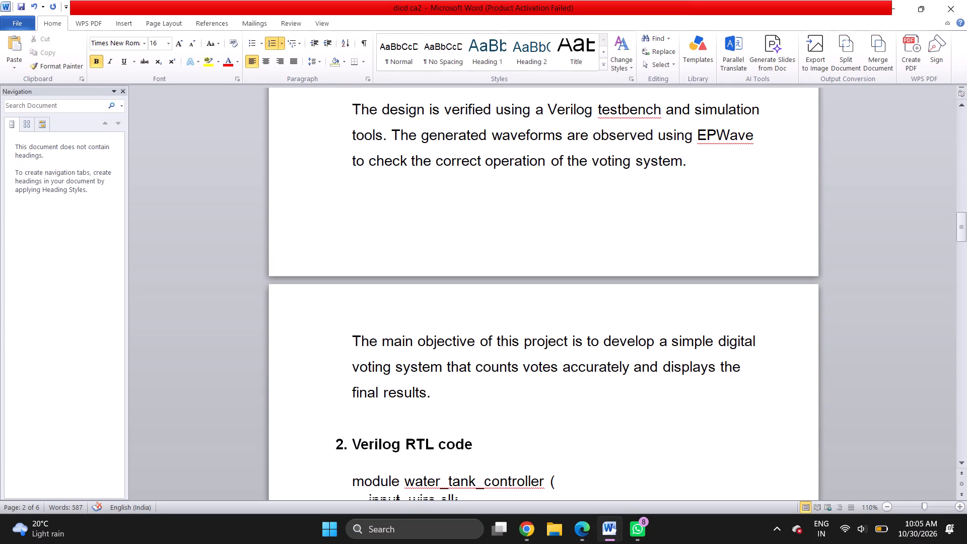
Set the font size of all the introduction paragraphs under Brief Introduction to 14.
{"action": "left_click_drag", "start_coordinate": [431, 394], "coordinate": [380, 379]}
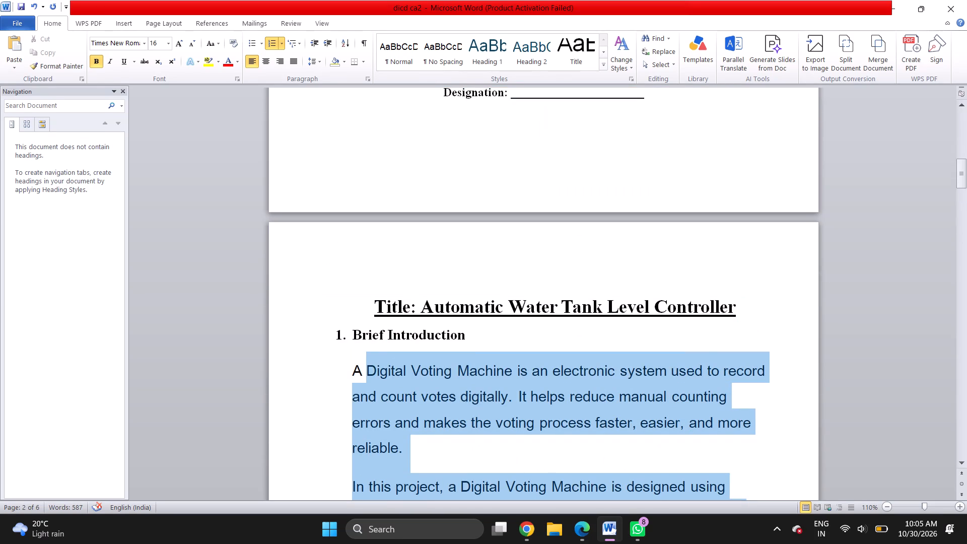
{"action": "left_click_drag", "start_coordinate": [380, 379], "coordinate": [353, 367]}
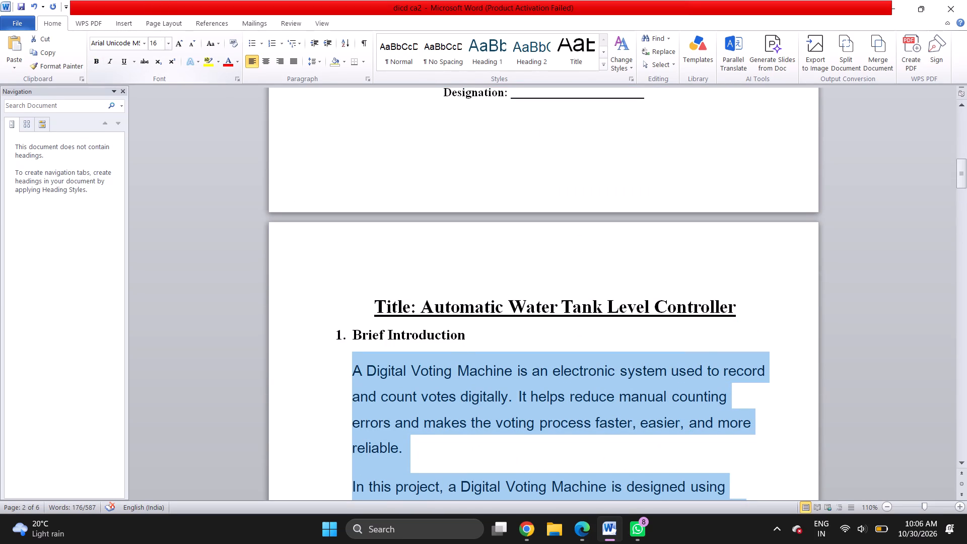
{"action": "left_click", "coordinate": [167, 43]}
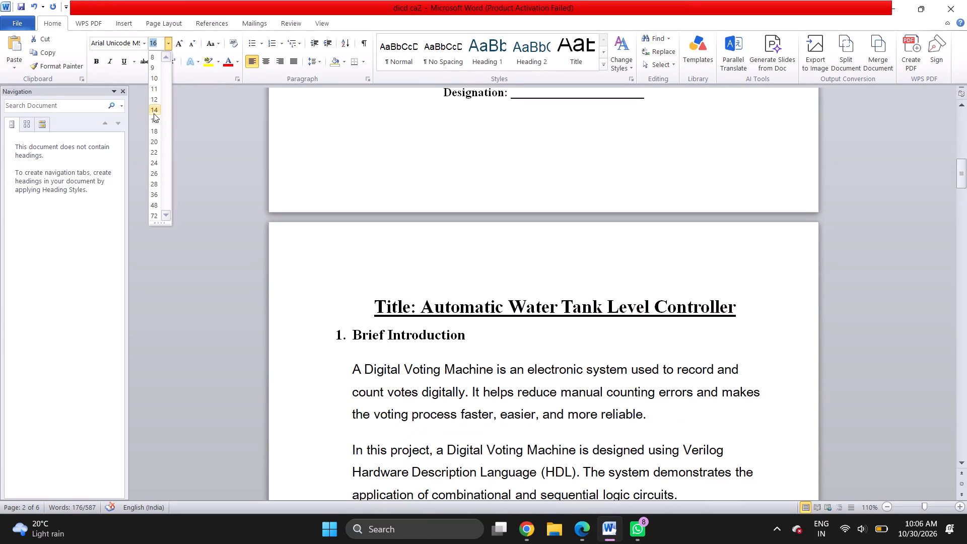
{"action": "left_click", "coordinate": [154, 113]}
{"action": "left_click", "coordinate": [350, 255]}
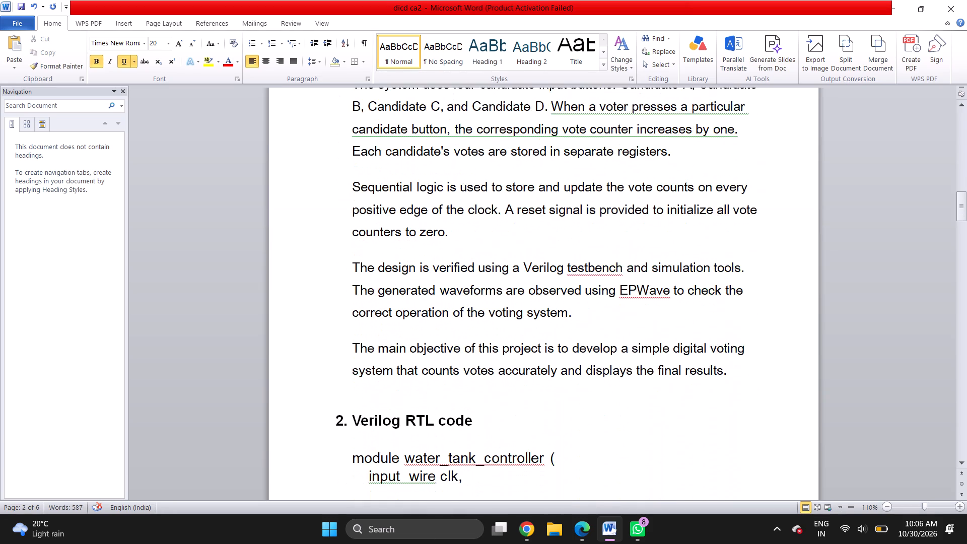
Insert two paragraph breaks after the last introduction paragraph, before the Verilog RTL code heading.
{"action": "left_click", "coordinate": [741, 319]}
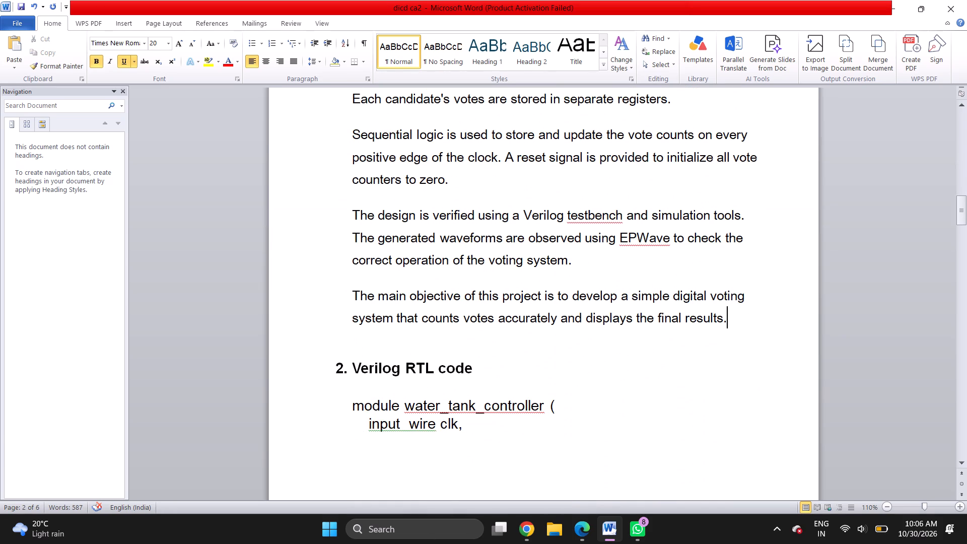
{"action": "key", "text": "Return"}
{"action": "key", "text": "Return"}
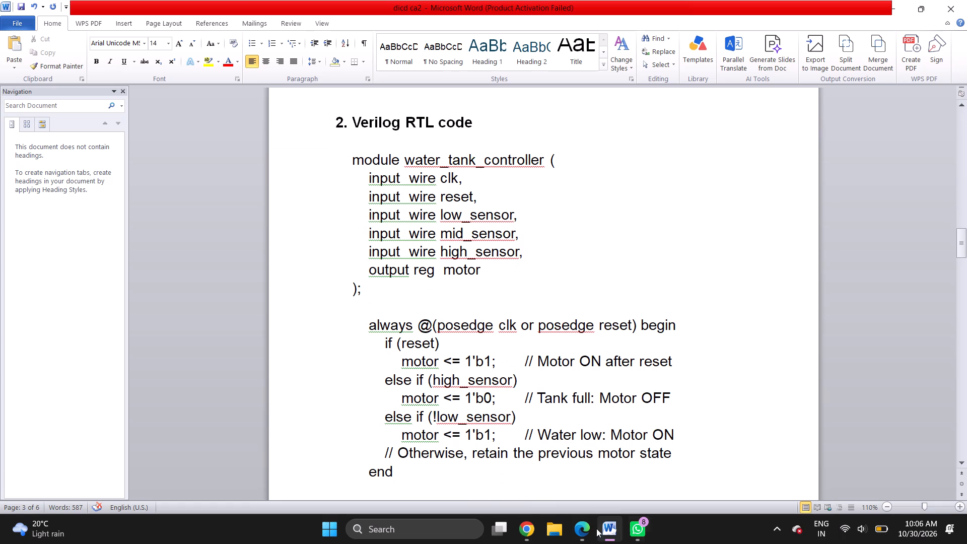
Switch to ChatGPT and copy the whole digital_voting_machine Verilog code block from the Verilog RTL Code section.
{"action": "left_click", "coordinate": [522, 524]}
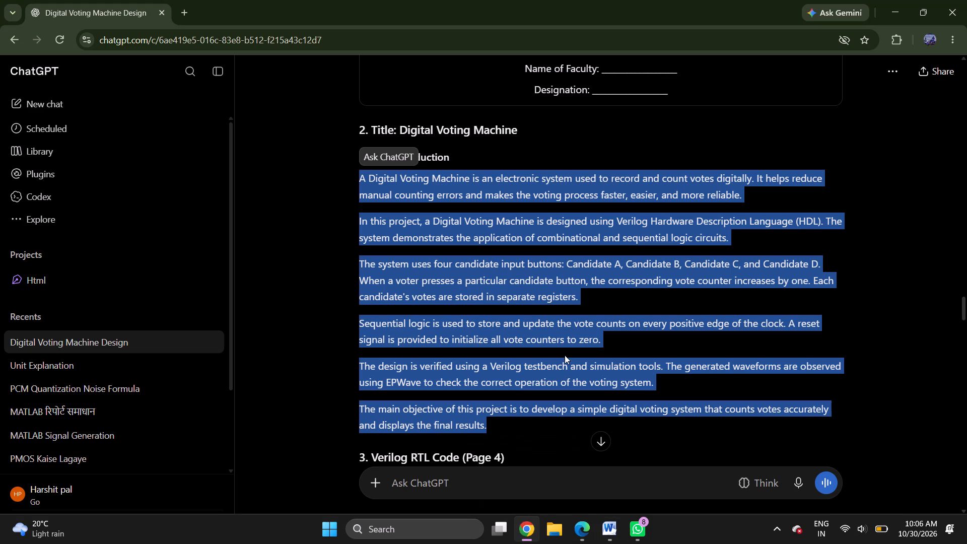
{"action": "left_click", "coordinate": [313, 395]}
{"action": "scroll", "coordinate": [313, 395], "scroll_direction": "down", "scroll_amount": 3}
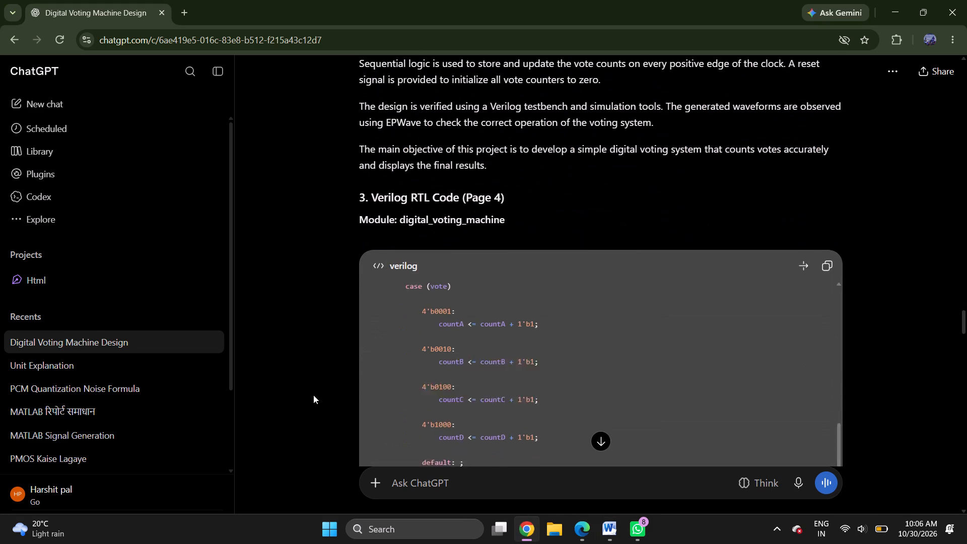
{"action": "scroll", "coordinate": [313, 395], "scroll_direction": "down", "scroll_amount": 2}
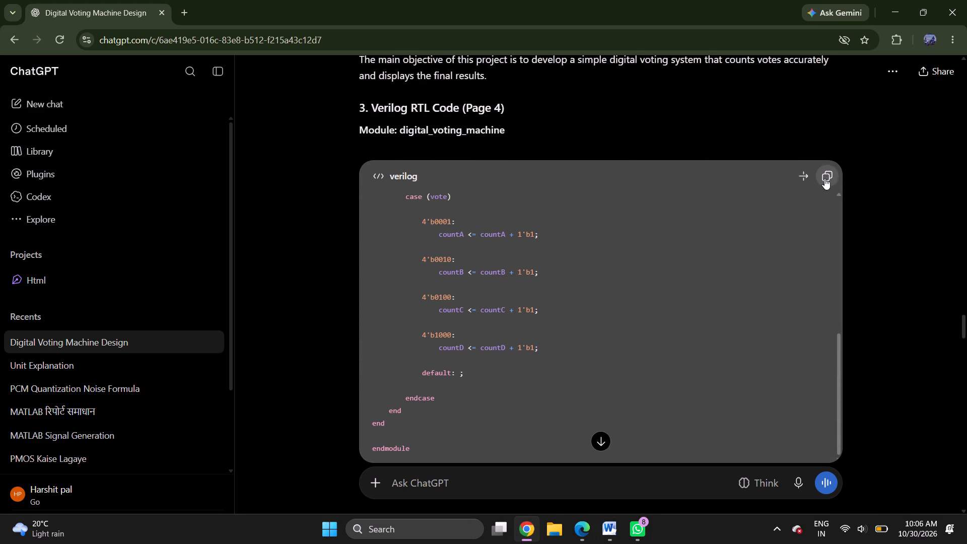
{"action": "left_click", "coordinate": [830, 174]}
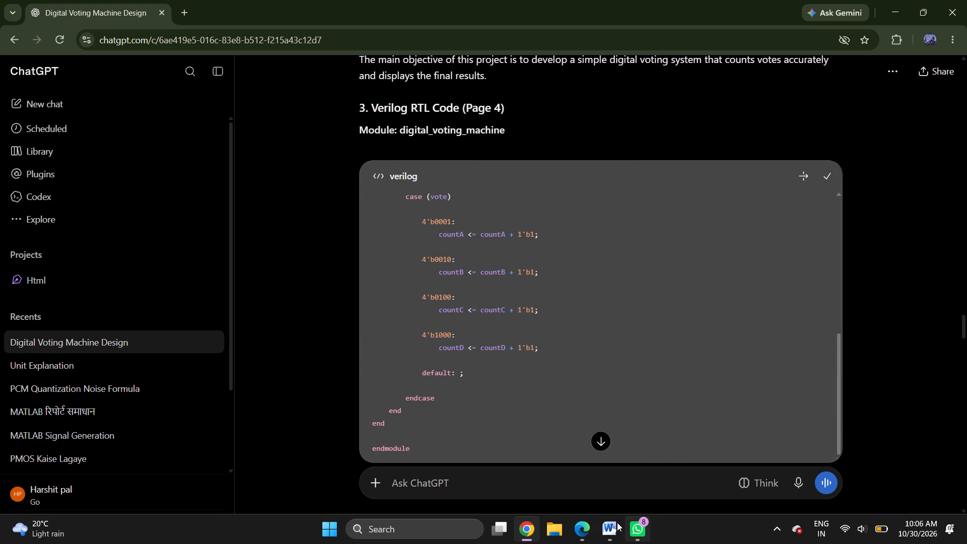
Back in the Word report, replace the water_tank_controller code under Verilog RTL code with the copied digital_voting_machine code.
{"action": "left_click", "coordinate": [615, 525]}
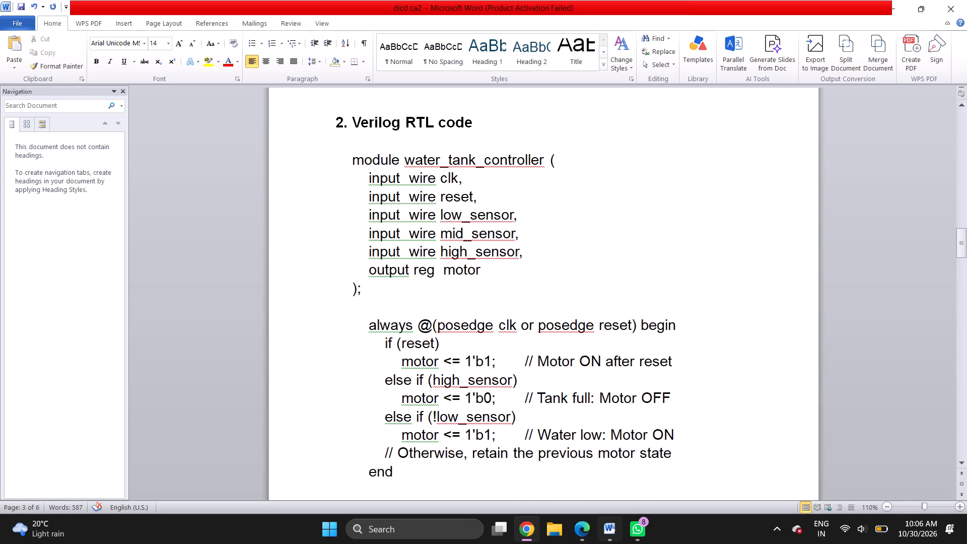
{"action": "left_click_drag", "start_coordinate": [350, 159], "coordinate": [504, 373]}
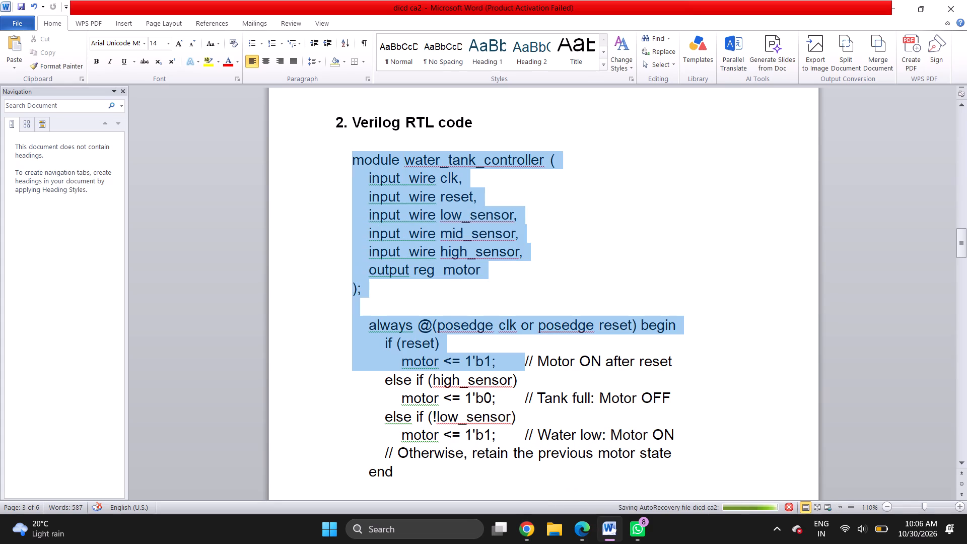
{"action": "left_click_drag", "start_coordinate": [504, 373], "coordinate": [506, 396]}
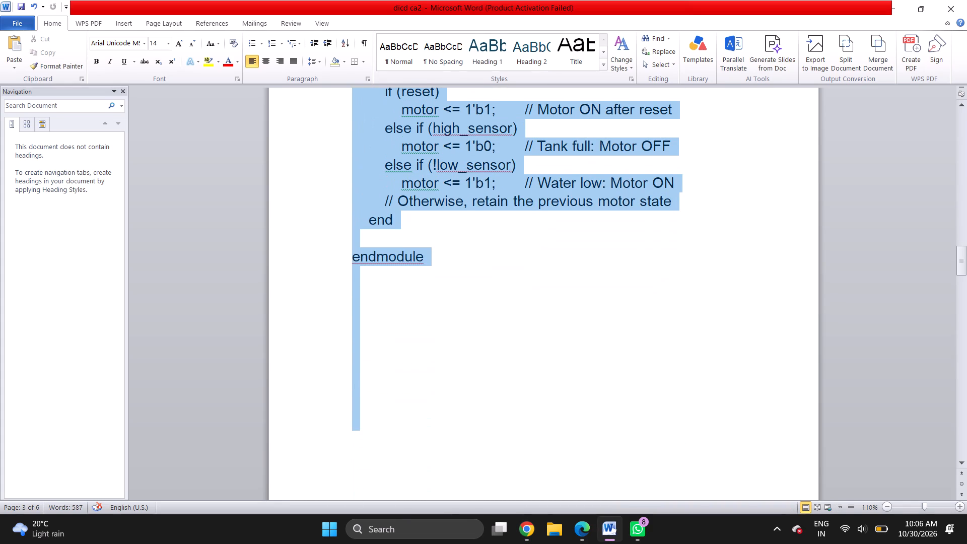
{"action": "left_click_drag", "start_coordinate": [506, 396], "coordinate": [482, 332]}
{"action": "key", "text": "ctrl+v"}
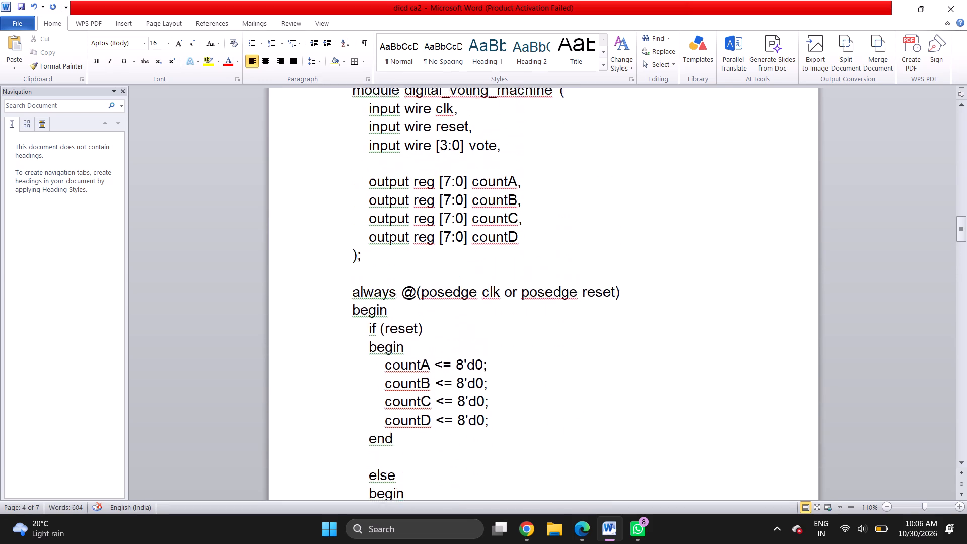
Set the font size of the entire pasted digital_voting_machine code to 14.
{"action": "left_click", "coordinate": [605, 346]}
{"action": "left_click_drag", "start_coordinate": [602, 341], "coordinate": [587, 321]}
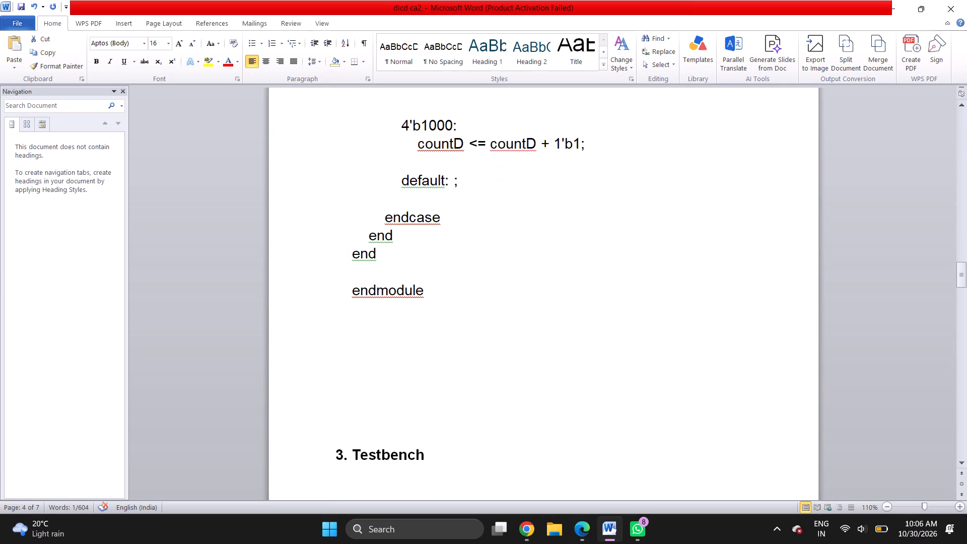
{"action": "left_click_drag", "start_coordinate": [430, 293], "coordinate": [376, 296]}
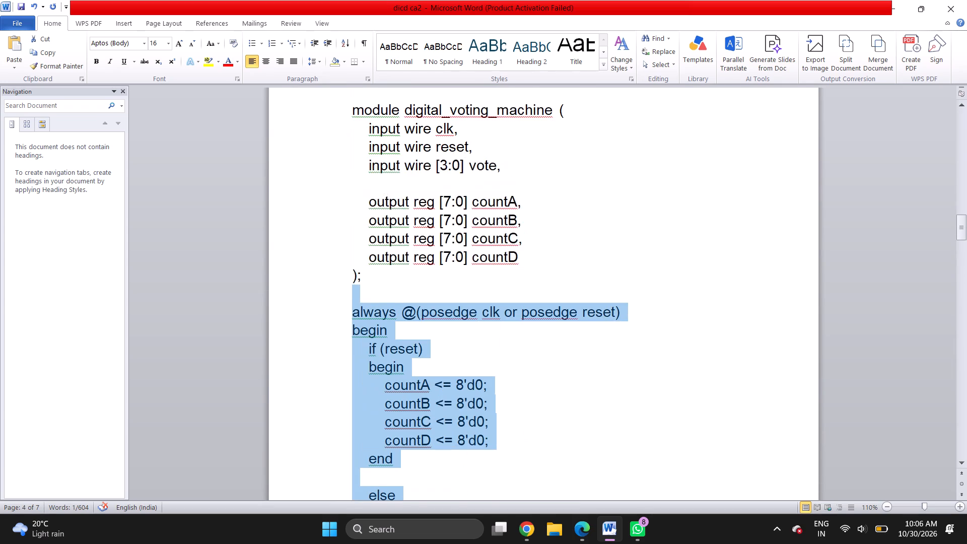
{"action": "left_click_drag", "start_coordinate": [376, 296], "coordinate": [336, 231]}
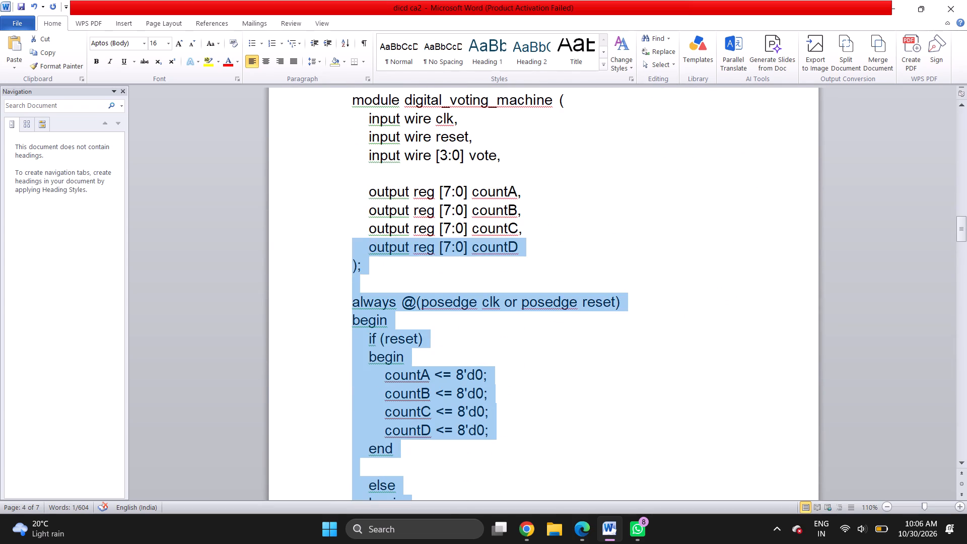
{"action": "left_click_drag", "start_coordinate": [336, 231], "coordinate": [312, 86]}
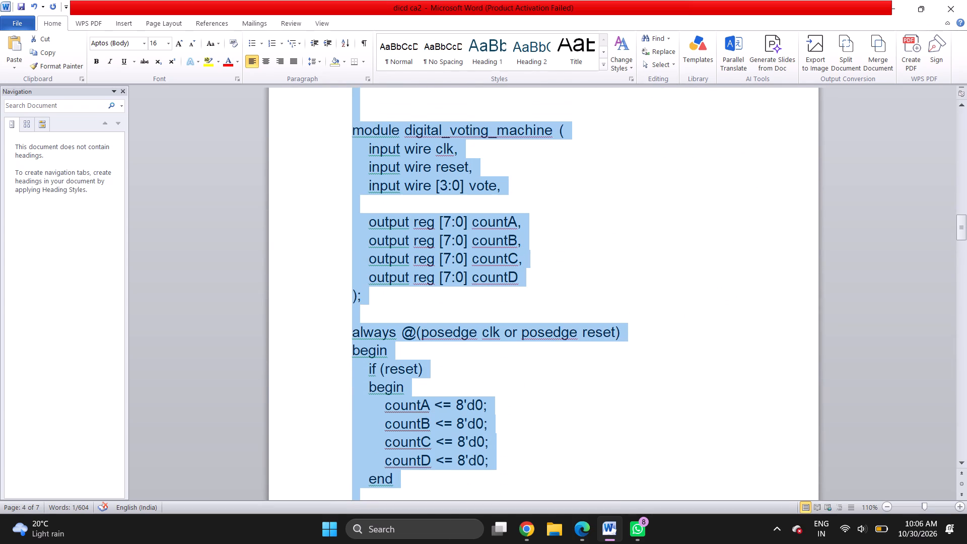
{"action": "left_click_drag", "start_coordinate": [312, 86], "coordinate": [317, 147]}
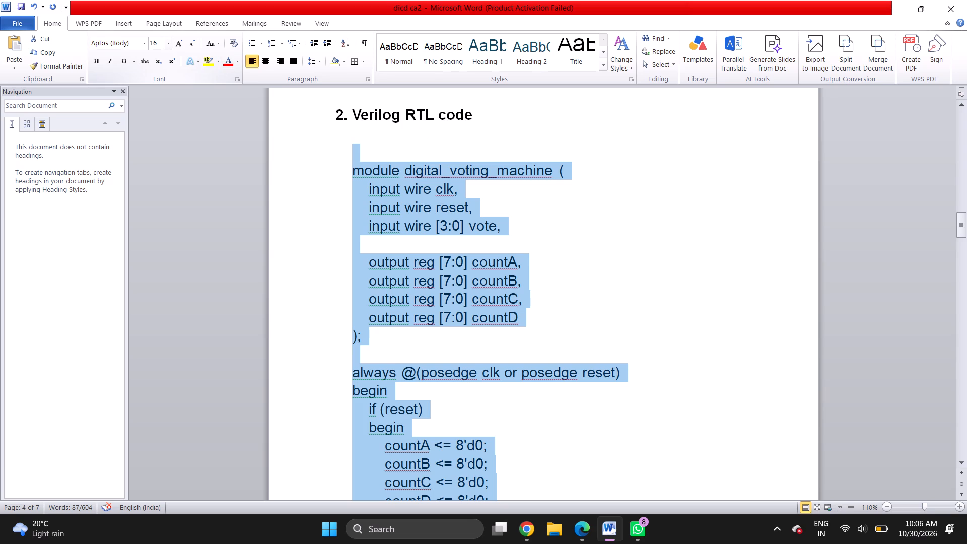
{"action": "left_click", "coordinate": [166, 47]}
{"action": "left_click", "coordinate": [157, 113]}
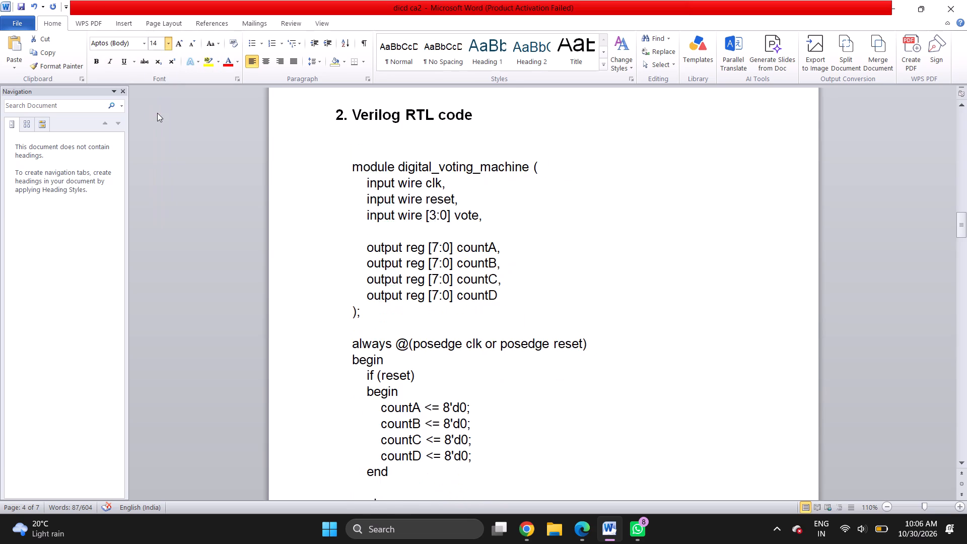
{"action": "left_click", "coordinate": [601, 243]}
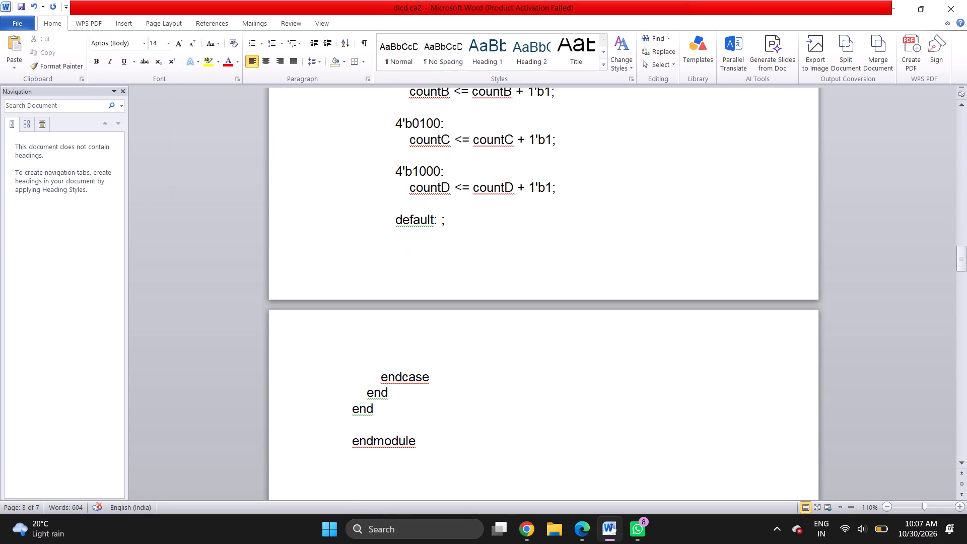
Set the font size of the digital_voting_machine code, from module through endmodule, to 12.
{"action": "left_click_drag", "start_coordinate": [416, 427], "coordinate": [407, 427]}
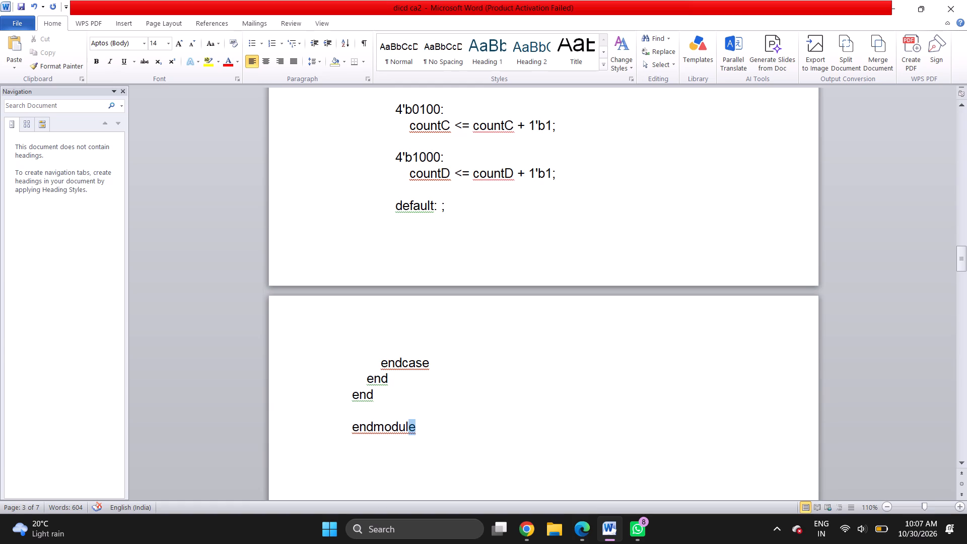
{"action": "left_click_drag", "start_coordinate": [407, 427], "coordinate": [349, 165]}
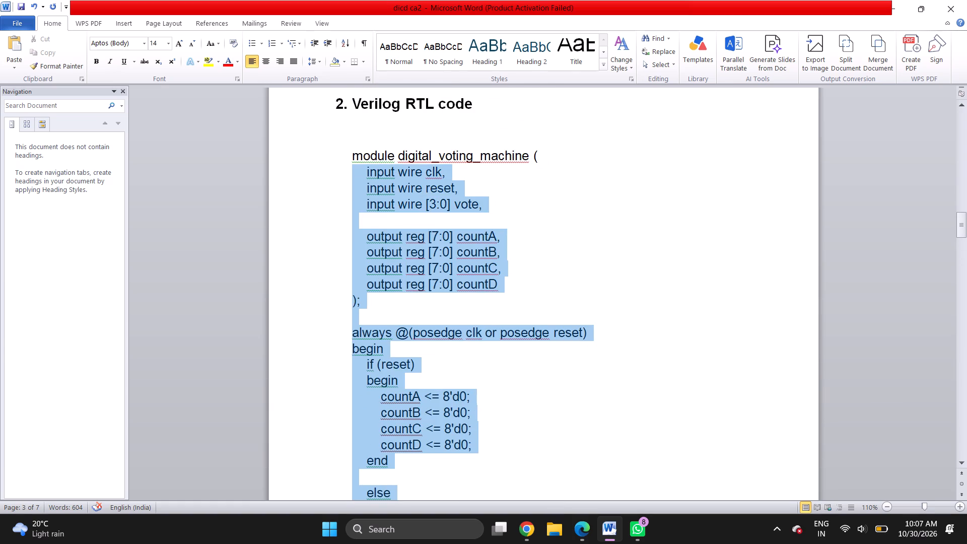
{"action": "left_click_drag", "start_coordinate": [349, 165], "coordinate": [348, 159]}
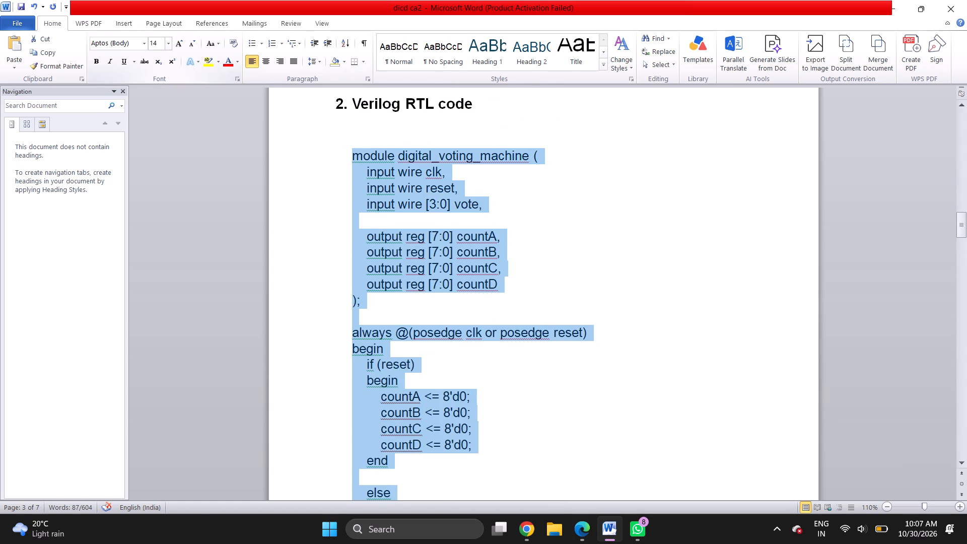
{"action": "left_click", "coordinate": [166, 45]}
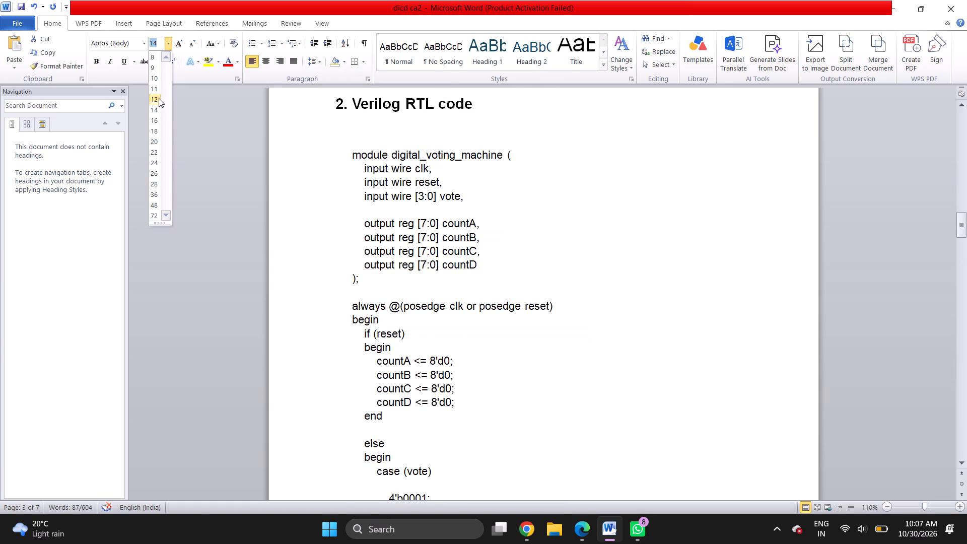
{"action": "left_click", "coordinate": [159, 98]}
{"action": "left_click", "coordinate": [306, 198]}
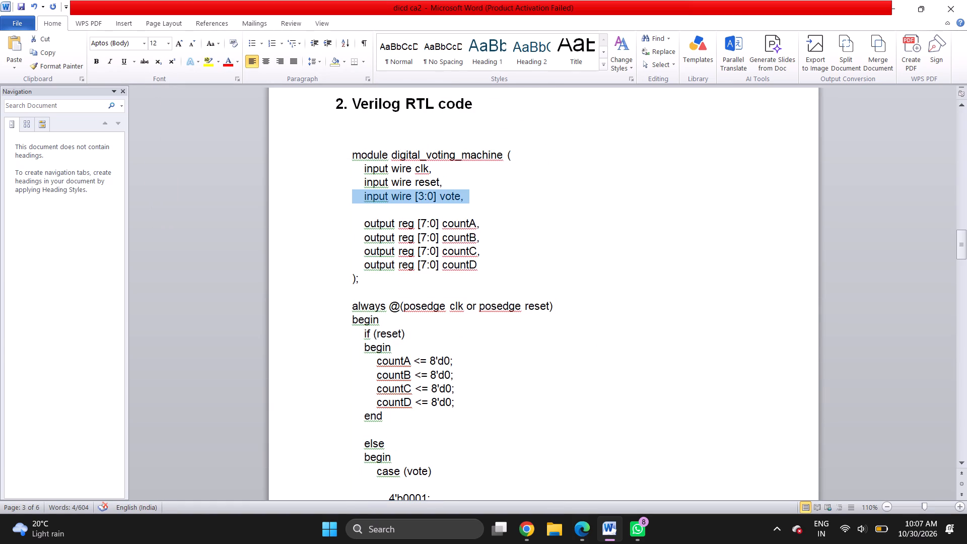
{"action": "left_click", "coordinate": [570, 346]}
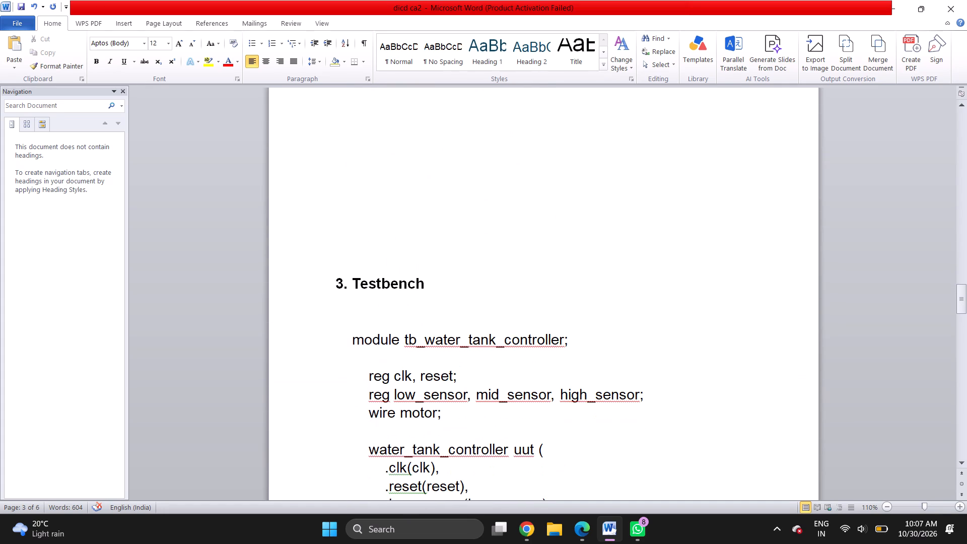
Delete the surplus blank lines above the "3. Testbench" heading so it sits at the top of its page.
{"action": "left_click", "coordinate": [397, 245]}
{"action": "key", "text": "BackSpace"}
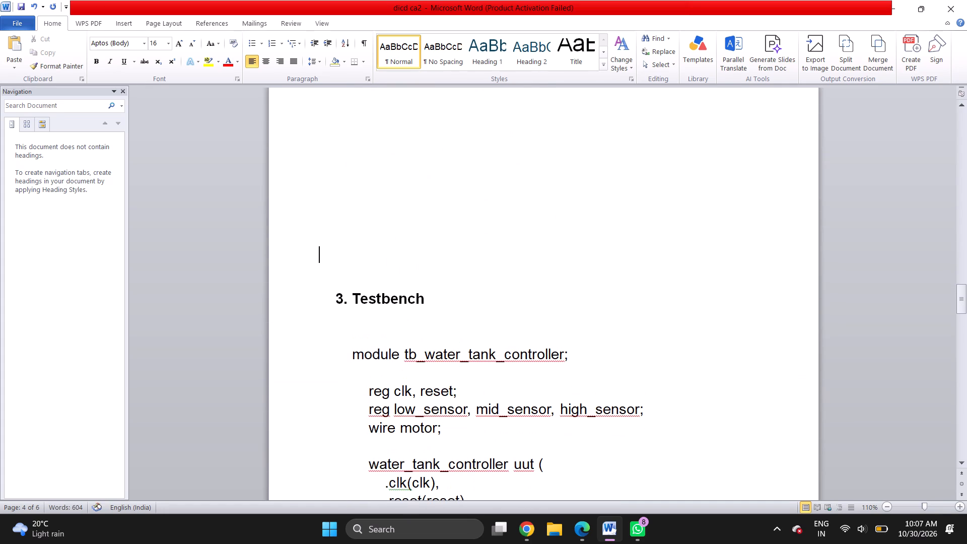
{"action": "key", "text": "BackSpace"}
{"action": "key", "text": "BackSpace"}
{"action": "key", "text": "BackSpace"}
{"action": "key", "text": "BackSpace"}
{"action": "key", "text": "BackSpace"}
{"action": "key", "text": "BackSpace"}
{"action": "key", "text": "BackSpace"}
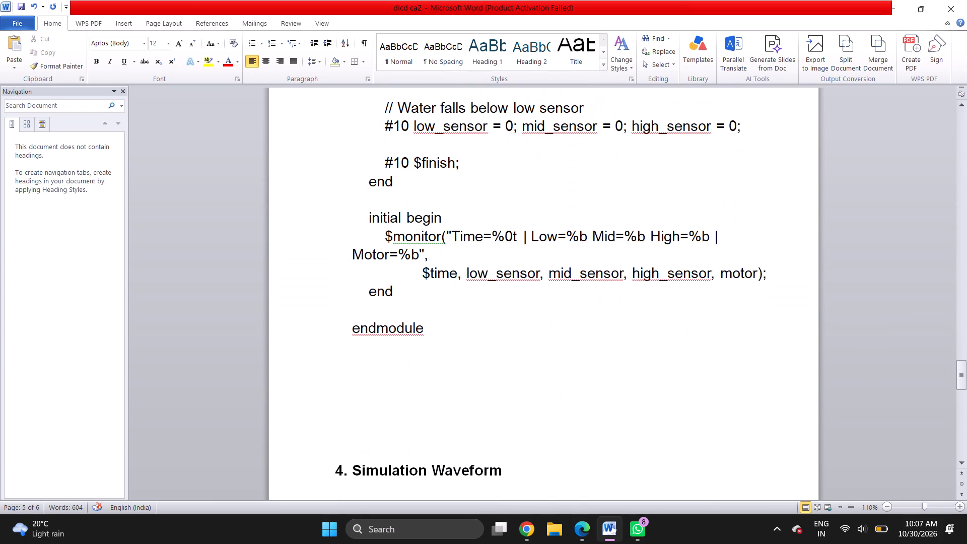
{"action": "left_click_drag", "start_coordinate": [428, 332], "coordinate": [339, 140]}
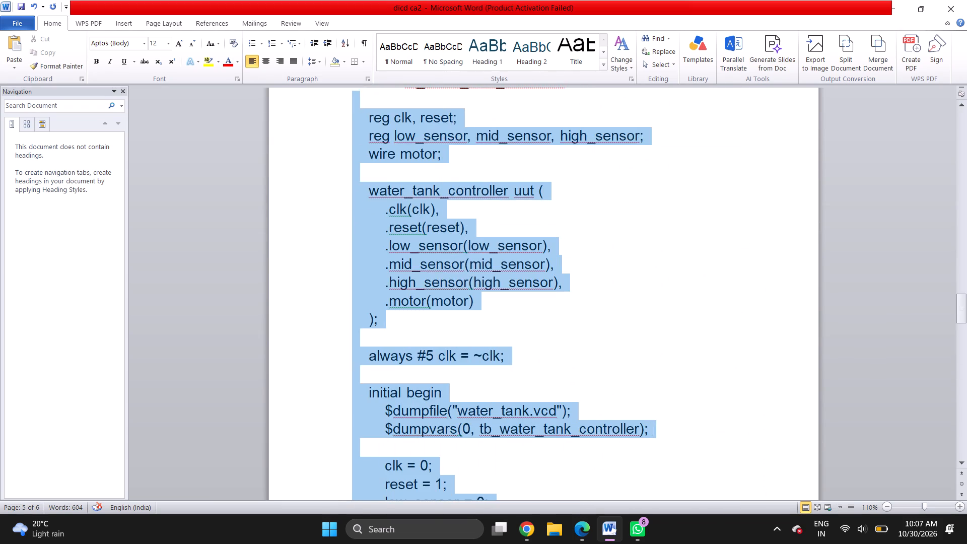
{"action": "left_click_drag", "start_coordinate": [339, 140], "coordinate": [345, 341]}
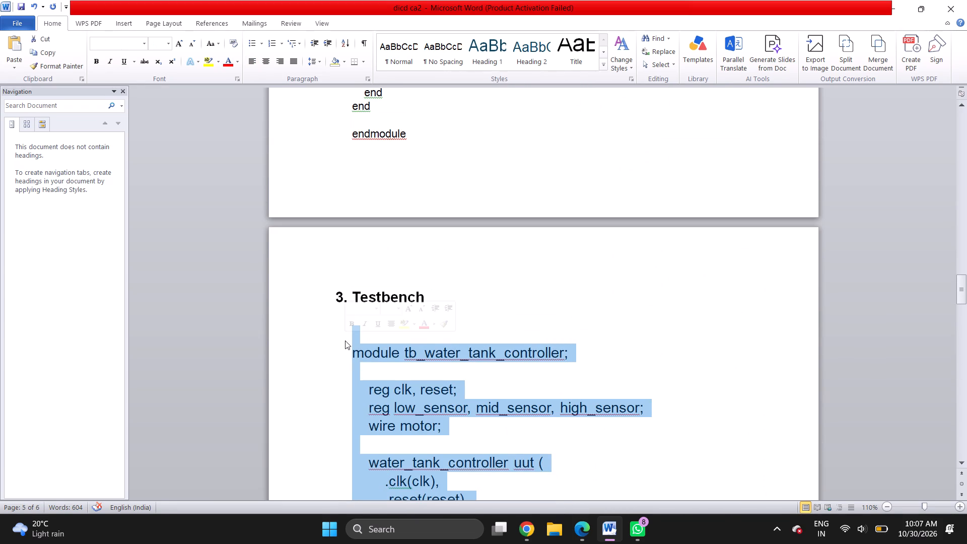
{"action": "key", "text": "ctrl+v"}
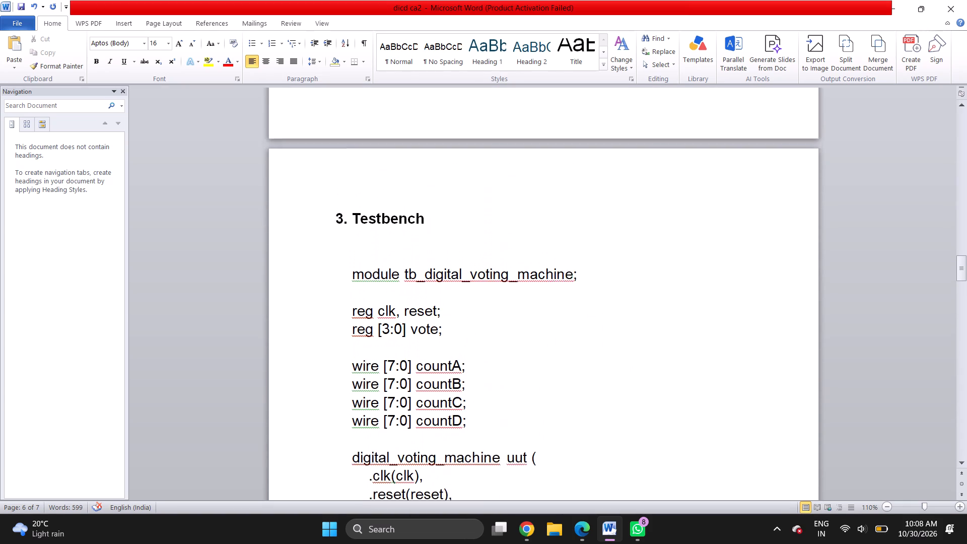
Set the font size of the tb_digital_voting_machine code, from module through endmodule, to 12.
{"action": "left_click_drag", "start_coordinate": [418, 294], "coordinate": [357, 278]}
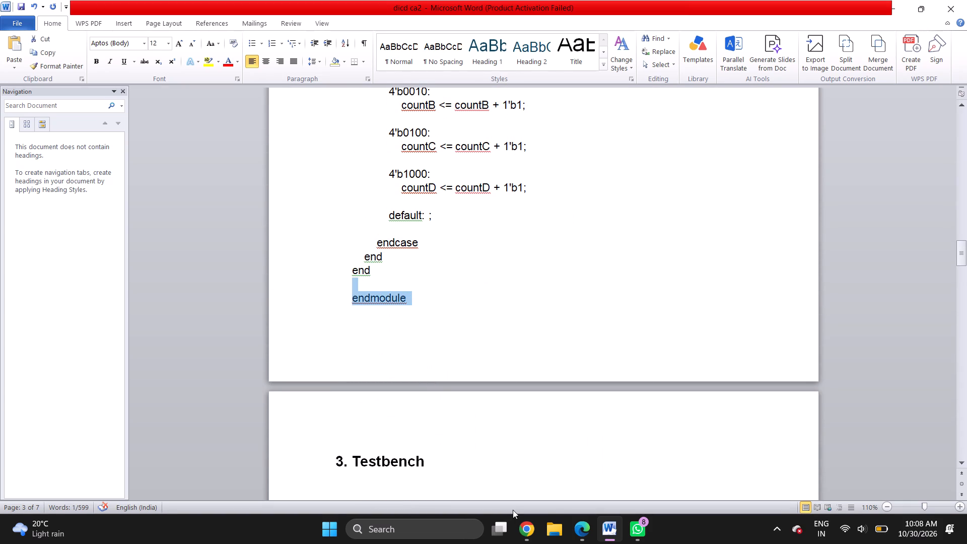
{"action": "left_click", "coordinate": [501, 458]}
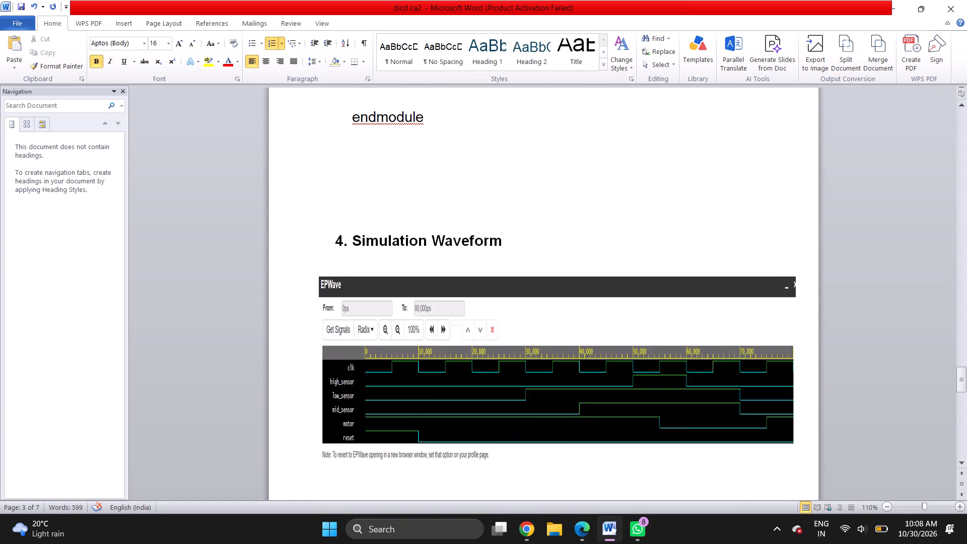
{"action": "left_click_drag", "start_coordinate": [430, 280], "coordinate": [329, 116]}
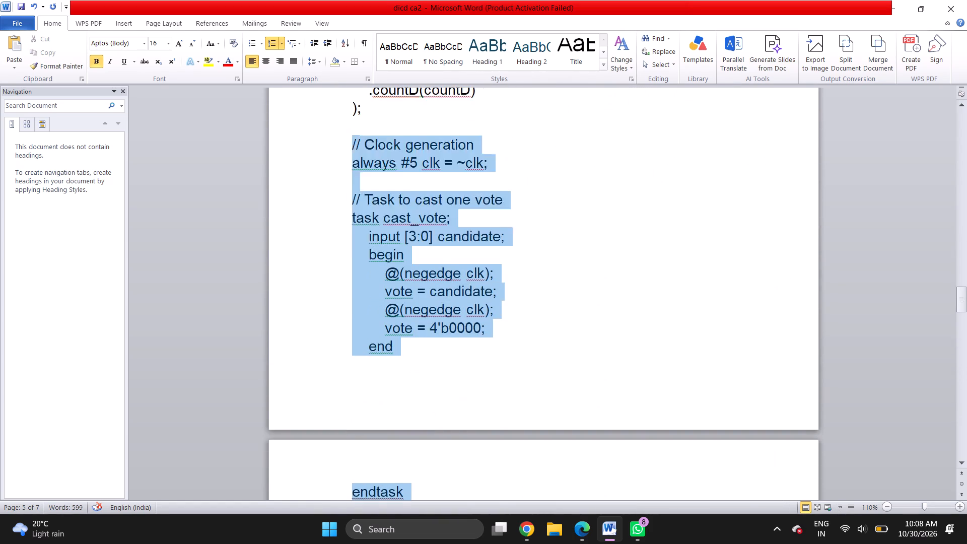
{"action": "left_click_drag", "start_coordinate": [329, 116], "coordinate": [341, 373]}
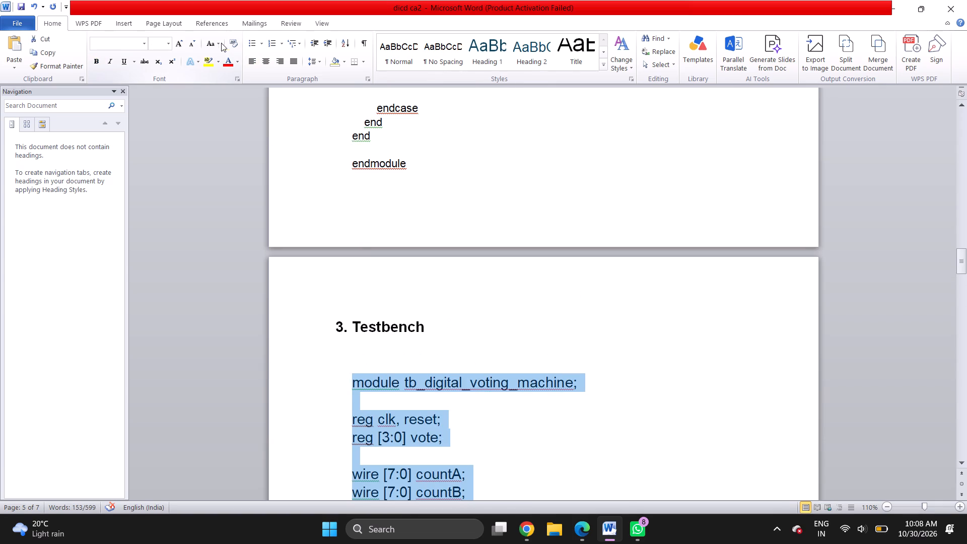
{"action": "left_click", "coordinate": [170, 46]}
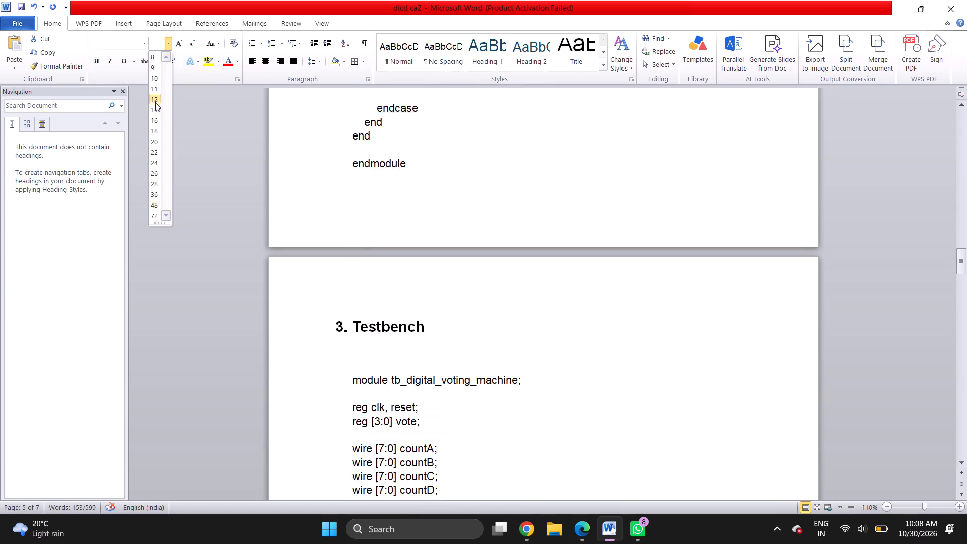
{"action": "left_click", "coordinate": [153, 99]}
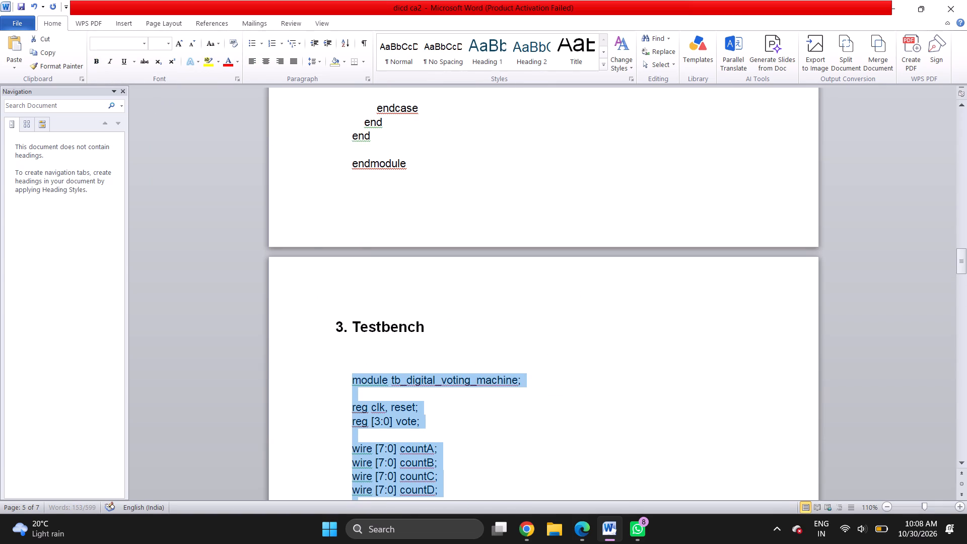
Delete the extra blank lines between the "3. Testbench" heading and the module tb_digital_voting_machine line.
{"action": "left_click", "coordinate": [346, 354]}
{"action": "key", "text": "BackSpace"}
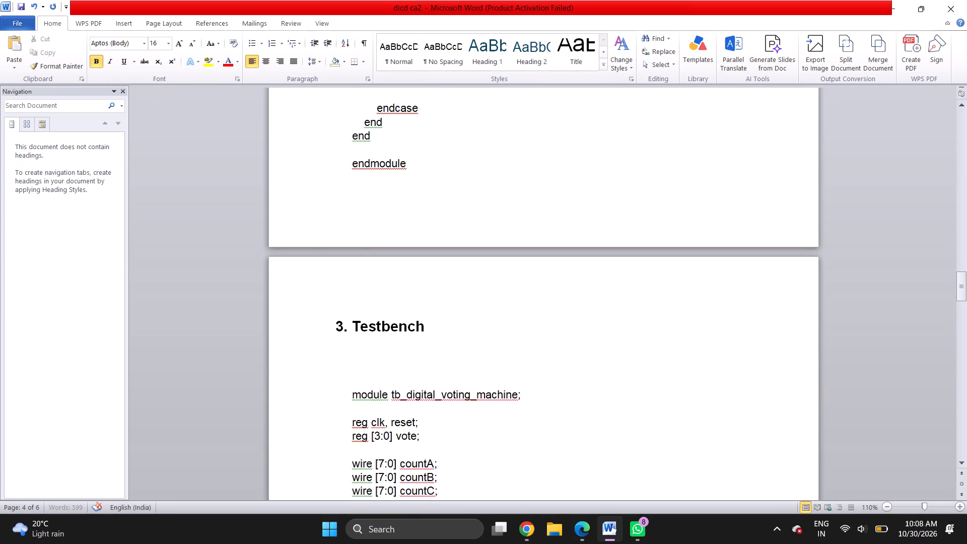
{"action": "key", "text": "BackSpace"}
{"action": "key", "text": "BackSpace"}
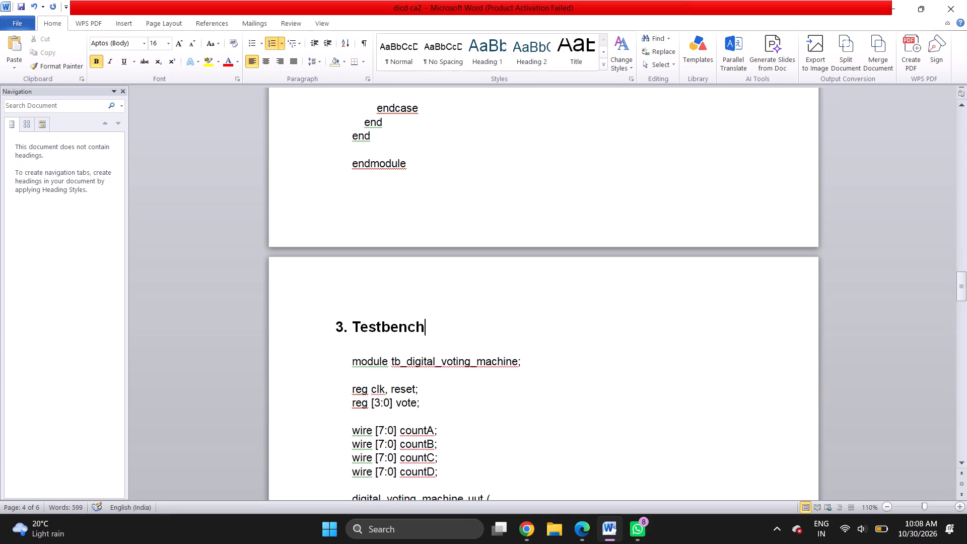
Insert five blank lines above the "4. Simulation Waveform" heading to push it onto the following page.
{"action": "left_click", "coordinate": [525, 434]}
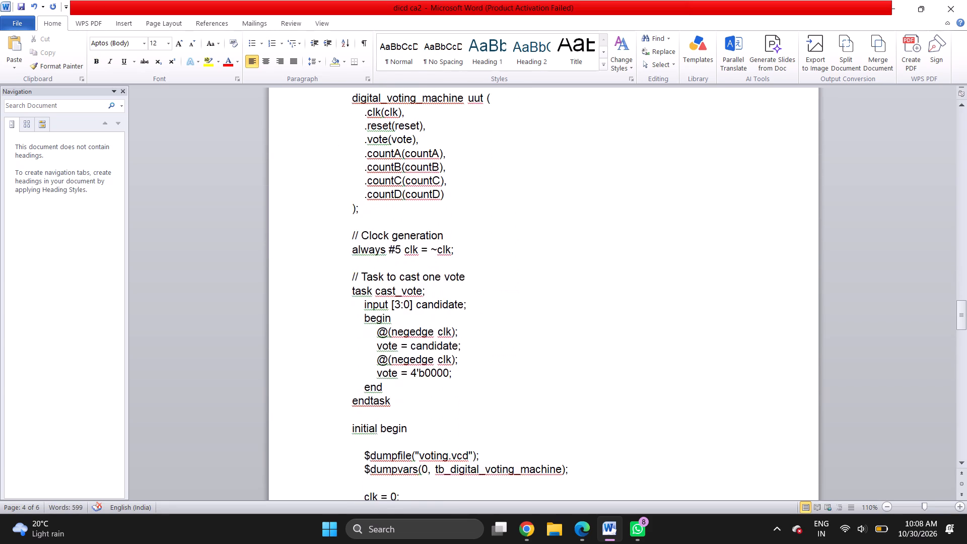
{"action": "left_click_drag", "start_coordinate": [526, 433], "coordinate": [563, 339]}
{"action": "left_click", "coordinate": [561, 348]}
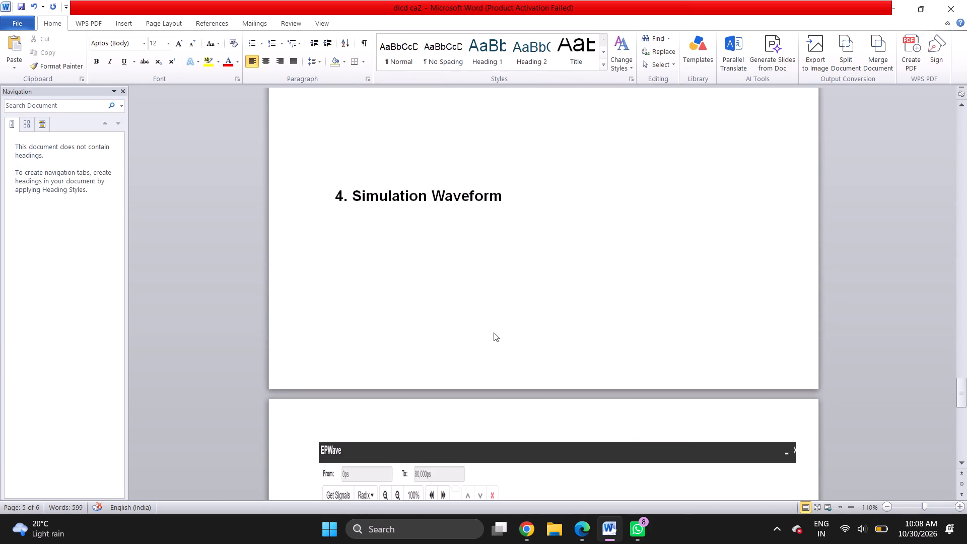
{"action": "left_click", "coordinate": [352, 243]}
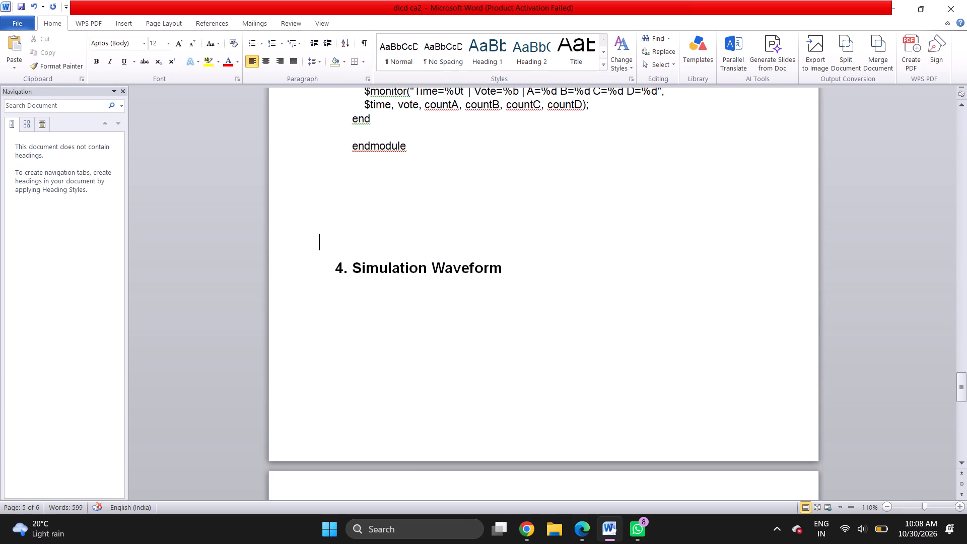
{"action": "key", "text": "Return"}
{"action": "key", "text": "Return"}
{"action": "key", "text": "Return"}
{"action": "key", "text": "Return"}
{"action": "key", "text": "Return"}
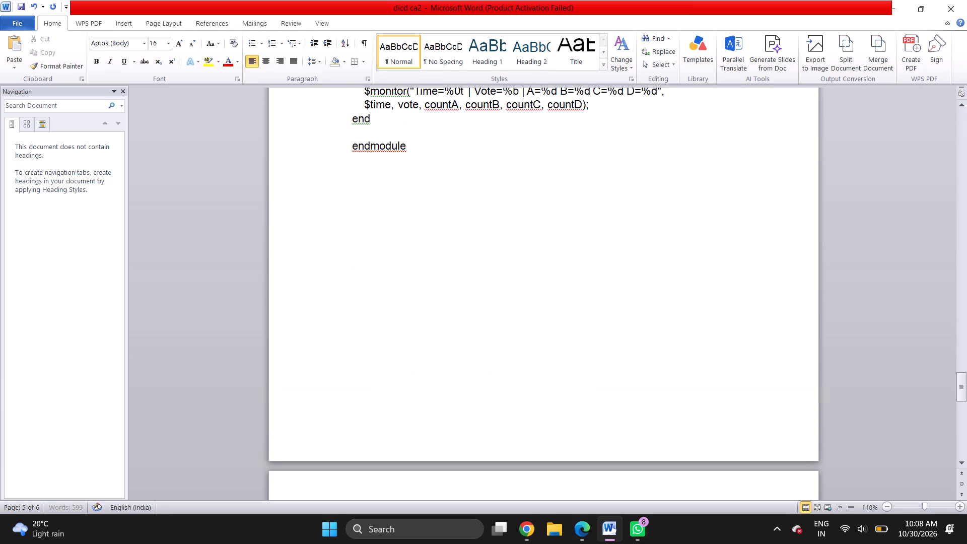
Set the font size of the whole tb_digital_voting_machine testbench code to 14.
{"action": "left_click_drag", "start_coordinate": [408, 149], "coordinate": [328, 28]}
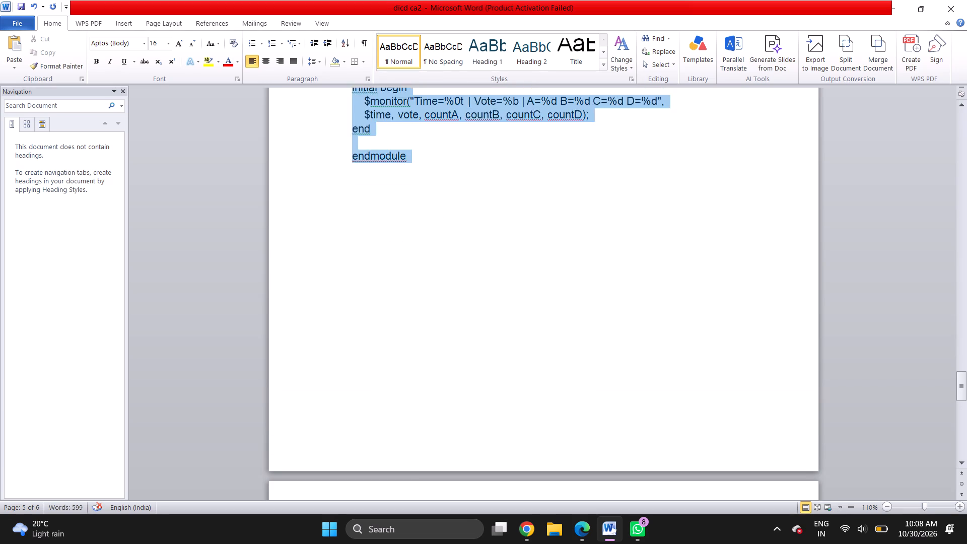
{"action": "left_click_drag", "start_coordinate": [328, 28], "coordinate": [351, 41]}
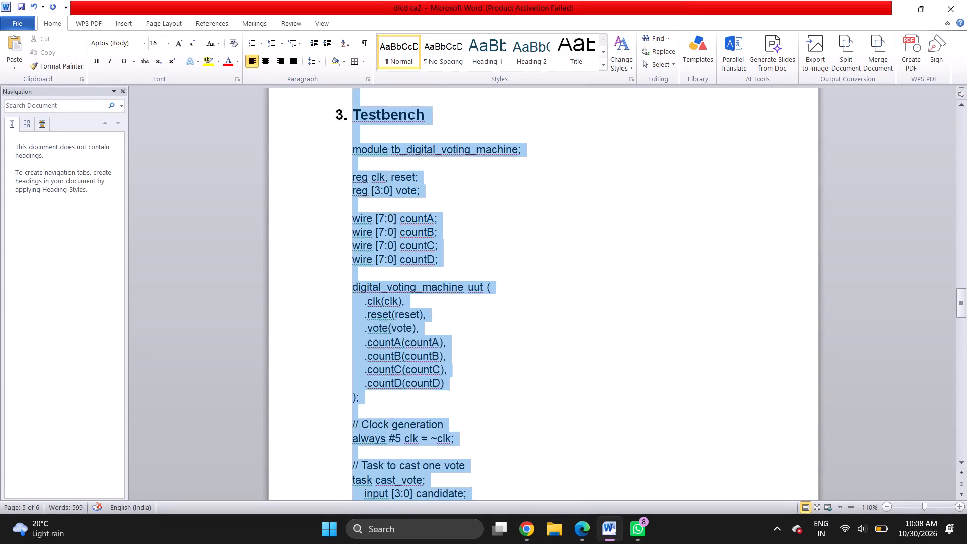
{"action": "left_click_drag", "start_coordinate": [351, 41], "coordinate": [380, 428]}
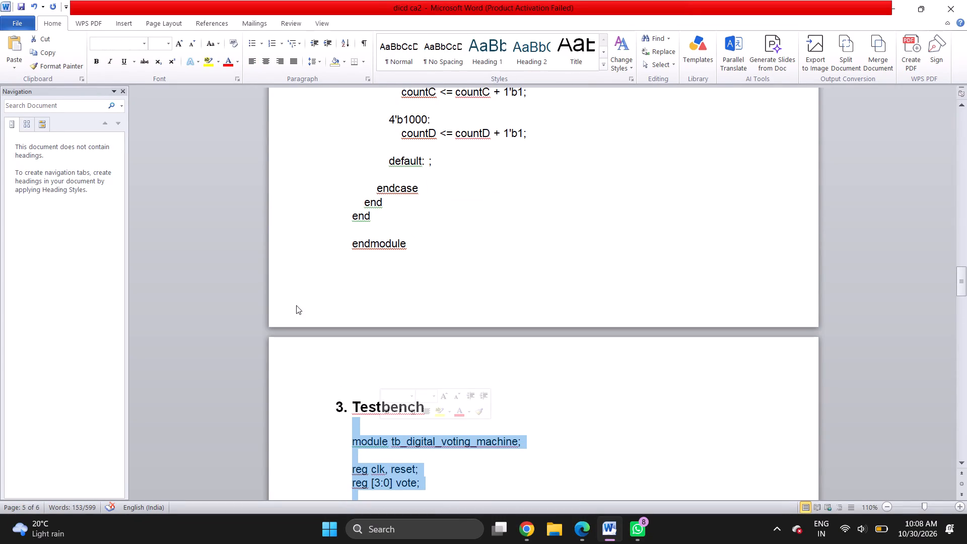
{"action": "left_click", "coordinate": [169, 46]}
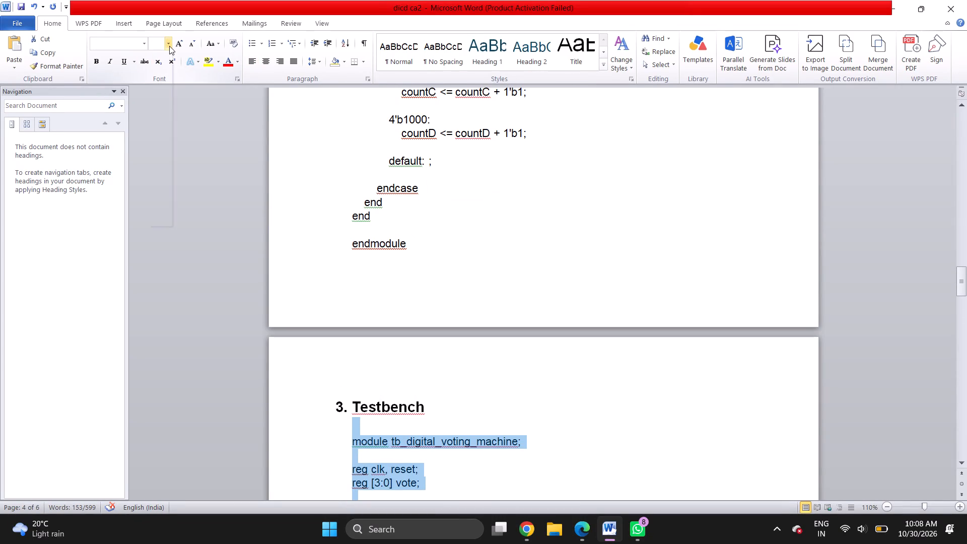
{"action": "left_click", "coordinate": [157, 111]}
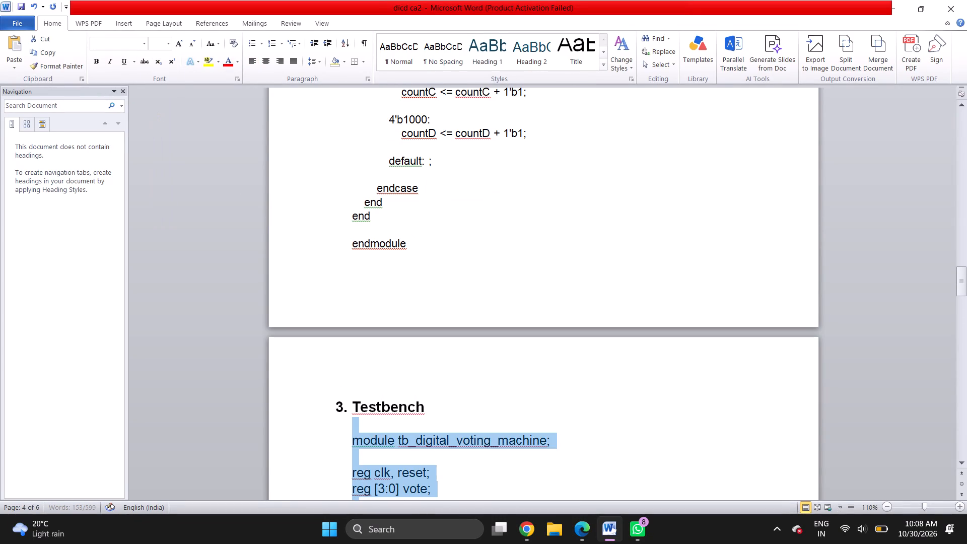
{"action": "left_click", "coordinate": [499, 391]}
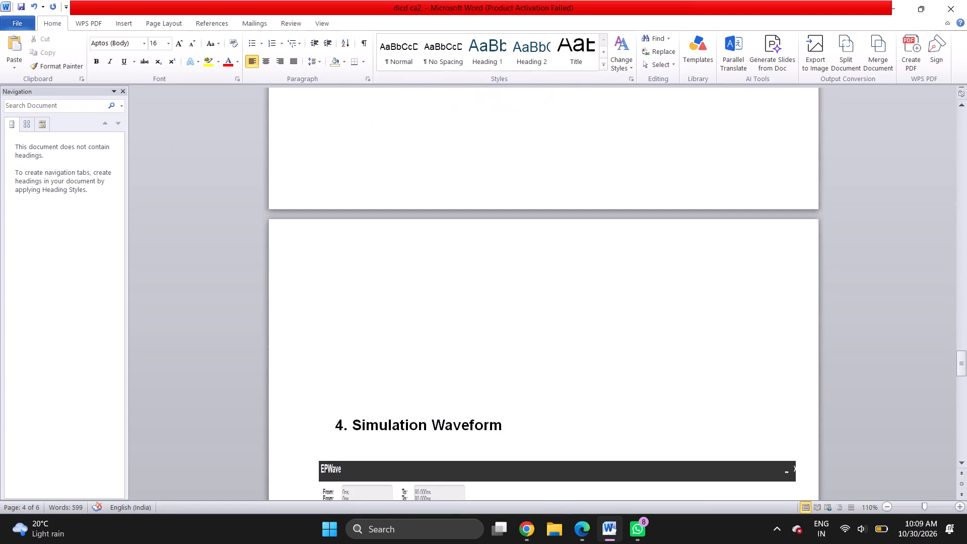
Delete the blank lines above "4. Simulation Waveform" so the heading starts at the top of its page.
{"action": "left_click", "coordinate": [331, 340]}
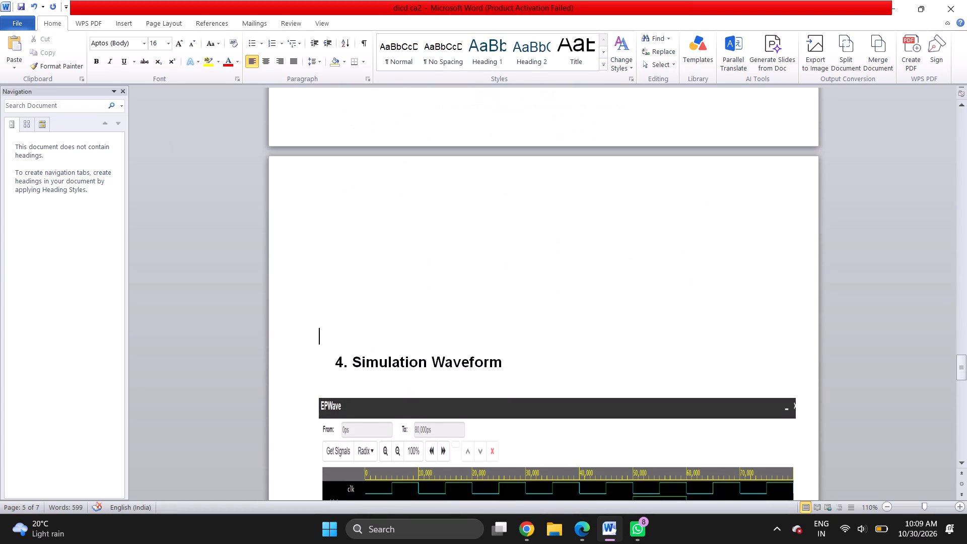
{"action": "key", "text": "BackSpace"}
{"action": "key", "text": "BackSpace"}
{"action": "key", "text": "BackSpace"}
{"action": "key", "text": "BackSpace"}
{"action": "key", "text": "BackSpace"}
{"action": "key", "text": "BackSpace"}
{"action": "key", "text": "BackSpace"}
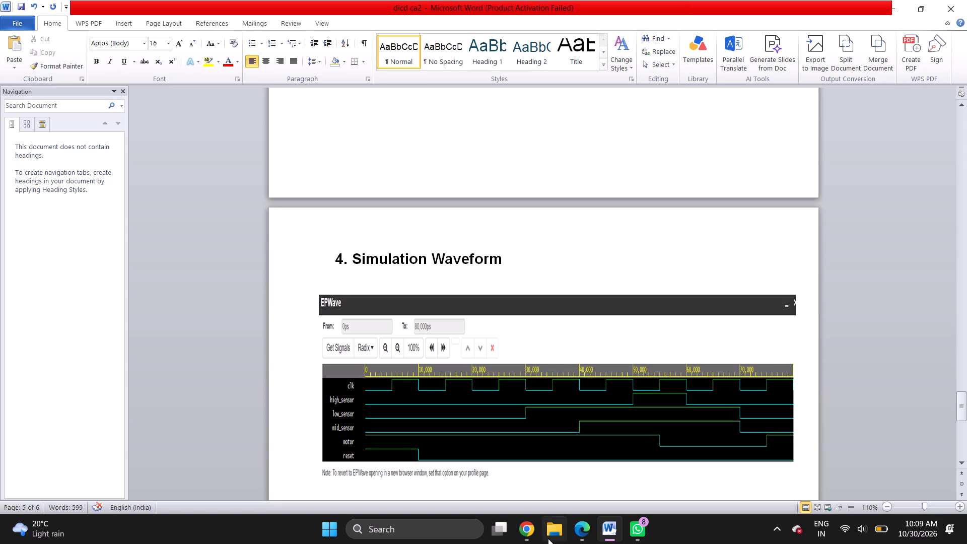
Switch to the ChatGPT conversation in Chrome, enlarge the GTKWave simulation waveform image and copy it.
{"action": "left_click", "coordinate": [526, 525]}
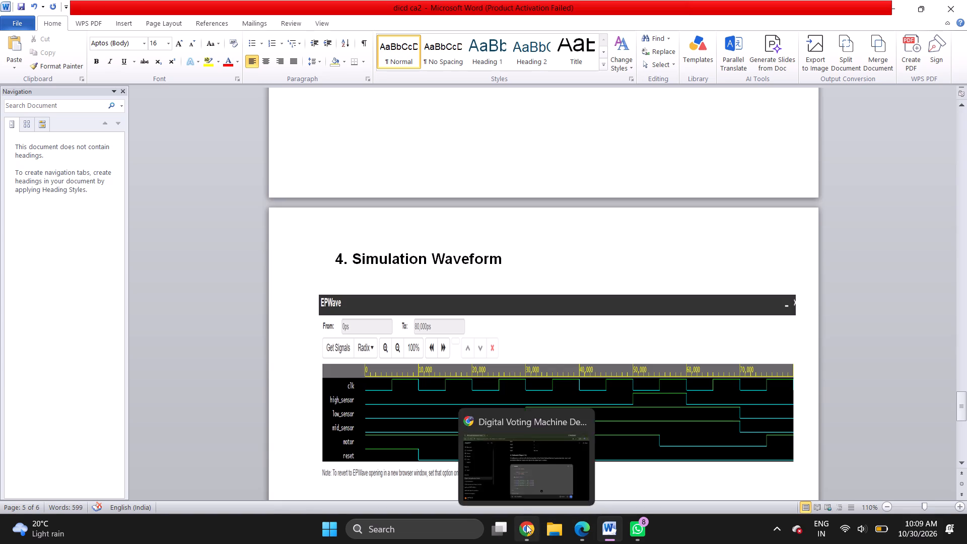
{"action": "left_click", "coordinate": [867, 391]}
{"action": "scroll", "coordinate": [867, 391], "scroll_direction": "down", "scroll_amount": 4}
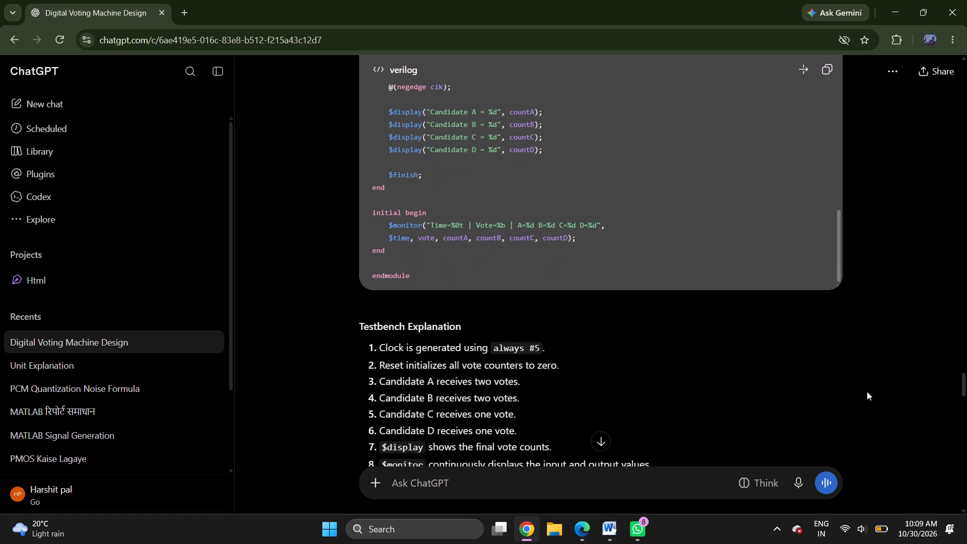
{"action": "scroll", "coordinate": [867, 391], "scroll_direction": "down", "scroll_amount": 7}
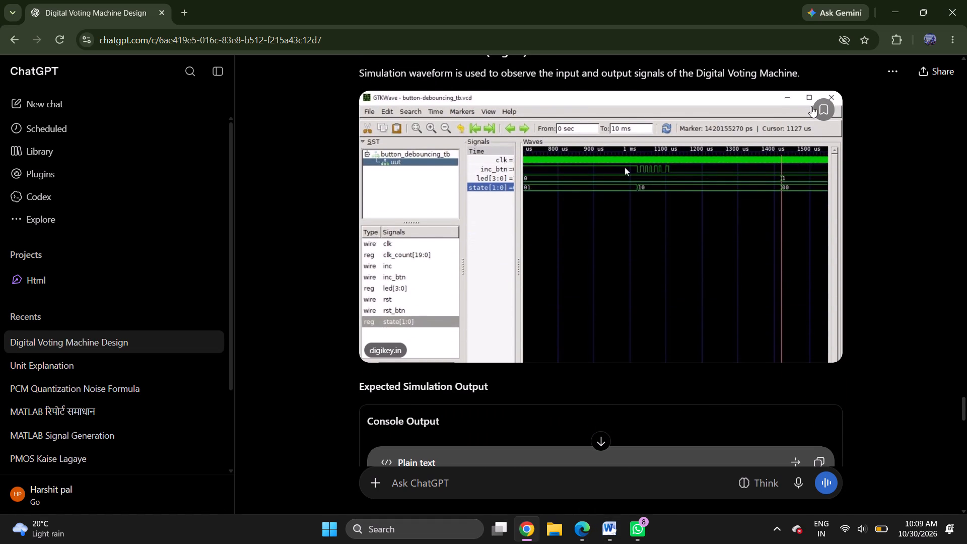
{"action": "left_click", "coordinate": [799, 101]}
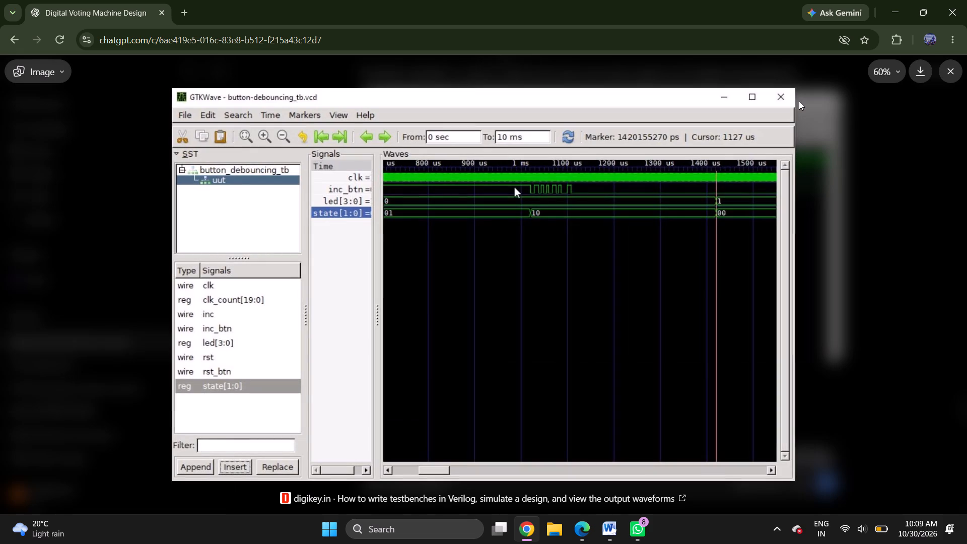
{"action": "right_click", "coordinate": [685, 111]}
{"action": "left_click", "coordinate": [718, 170]}
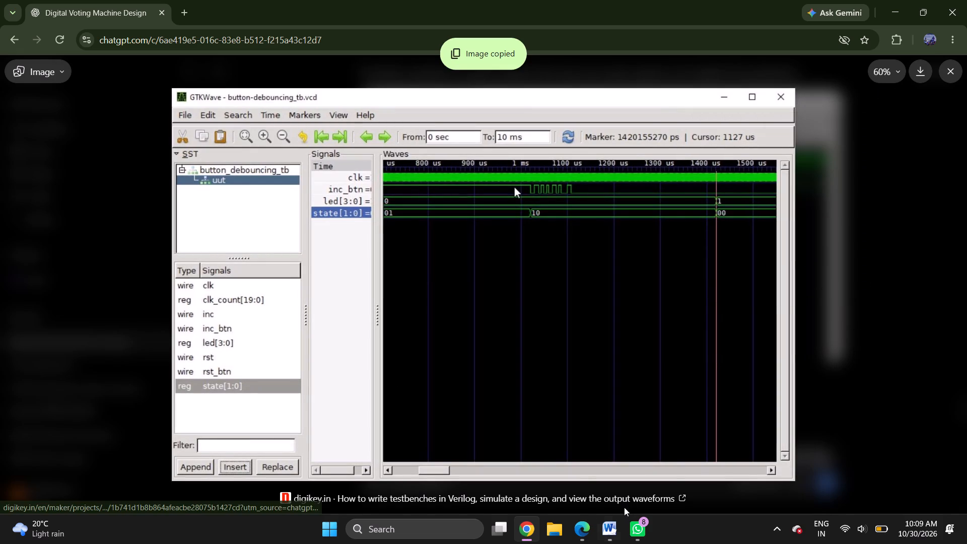
Back in Word, replace the EPWave picture under "4. Simulation Waveform" with the copied GTKWave image.
{"action": "left_click", "coordinate": [609, 530]}
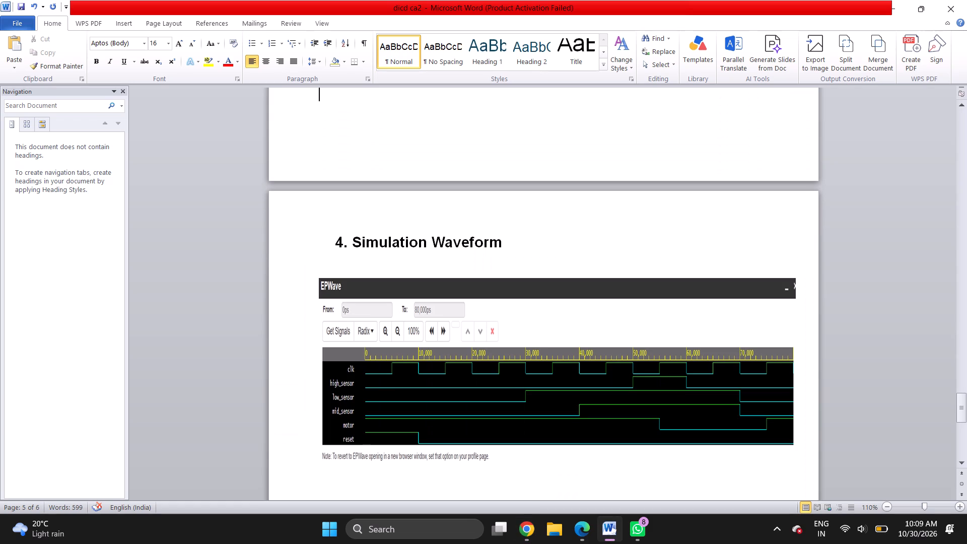
{"action": "left_click", "coordinate": [530, 294]}
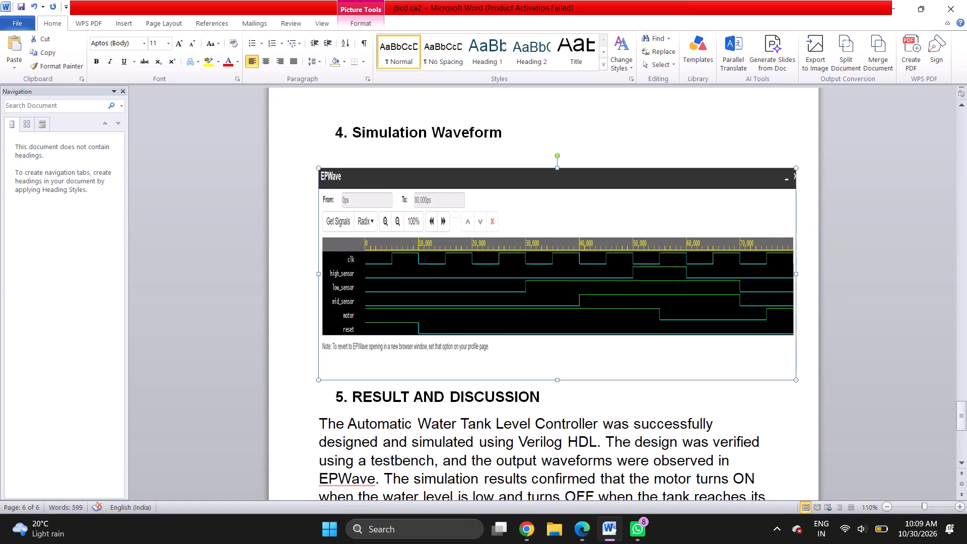
{"action": "key", "text": "Delete"}
{"action": "key", "text": "ctrl+v"}
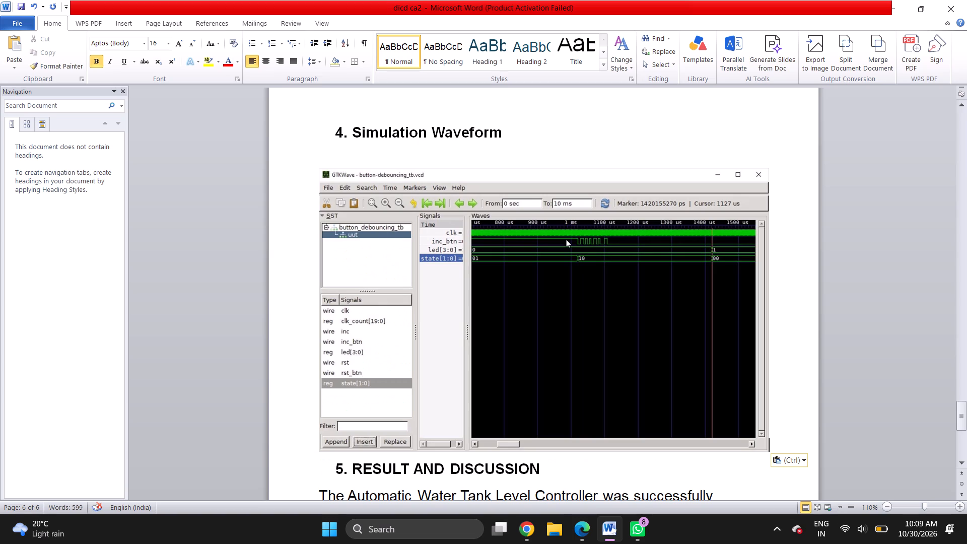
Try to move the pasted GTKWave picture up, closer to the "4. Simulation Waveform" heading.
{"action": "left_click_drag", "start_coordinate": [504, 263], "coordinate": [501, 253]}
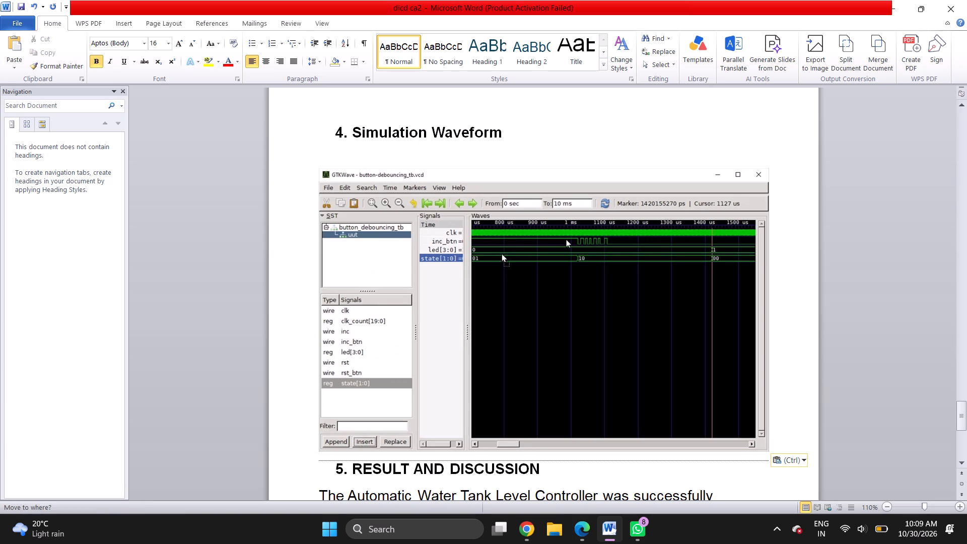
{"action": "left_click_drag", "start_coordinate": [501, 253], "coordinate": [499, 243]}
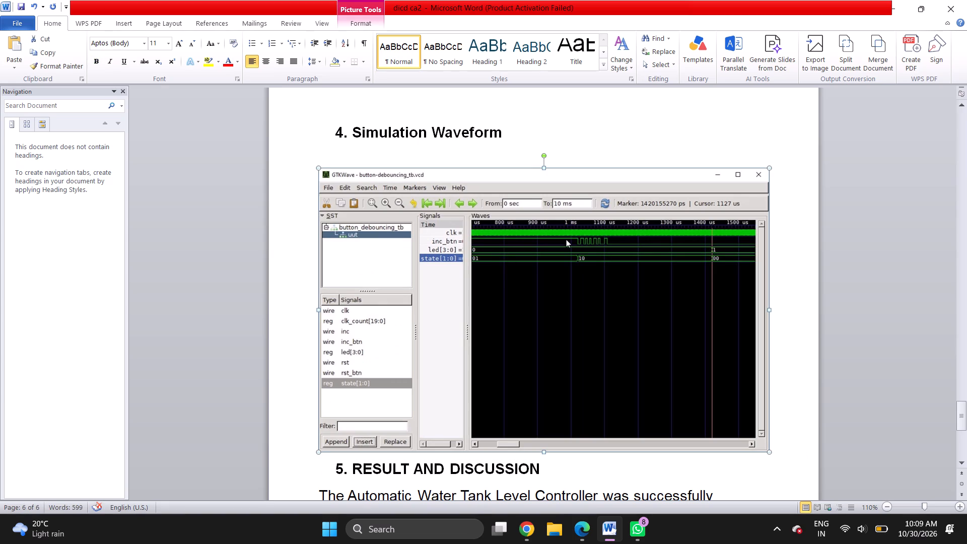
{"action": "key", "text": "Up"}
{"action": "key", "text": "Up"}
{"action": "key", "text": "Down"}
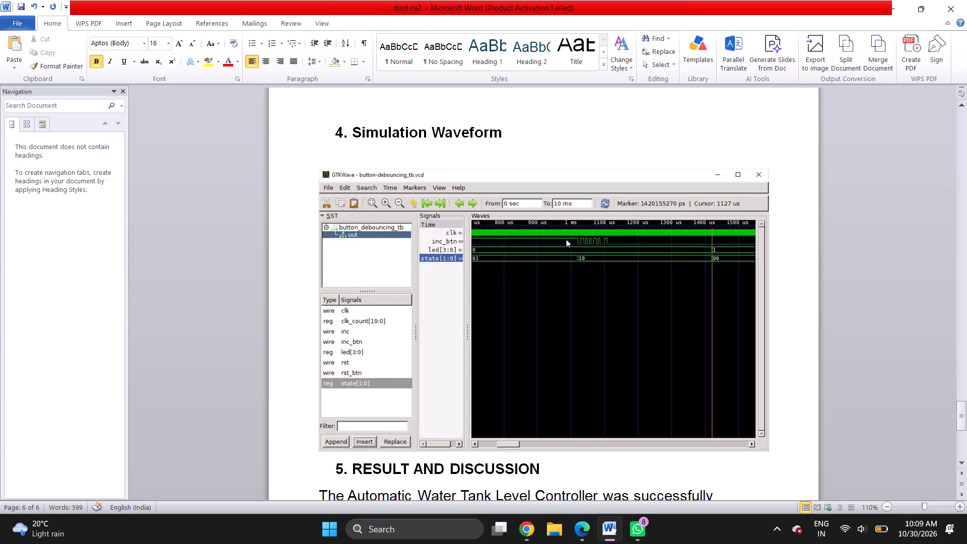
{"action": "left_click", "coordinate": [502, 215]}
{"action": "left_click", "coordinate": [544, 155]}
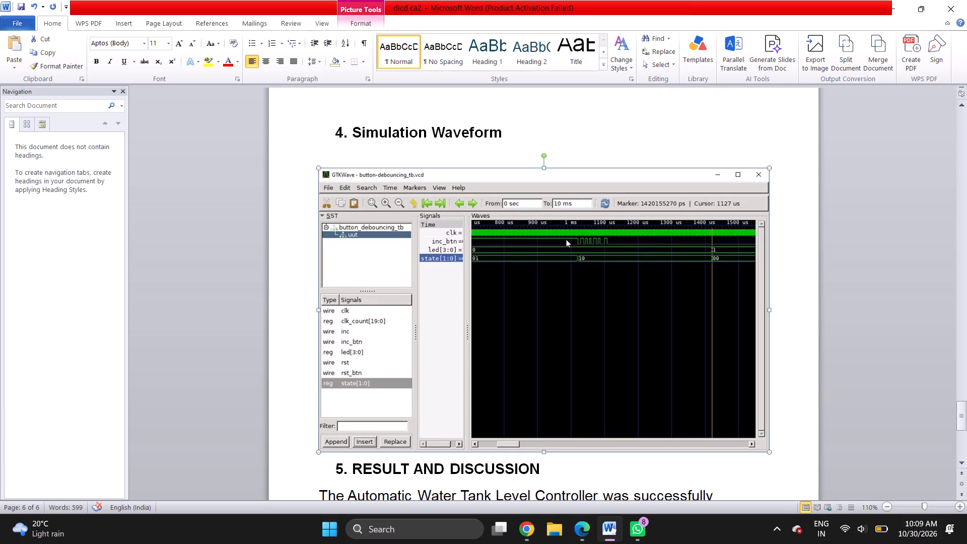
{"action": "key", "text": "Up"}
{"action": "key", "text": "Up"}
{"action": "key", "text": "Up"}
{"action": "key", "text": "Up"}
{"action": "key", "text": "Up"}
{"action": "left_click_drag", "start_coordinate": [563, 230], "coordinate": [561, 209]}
Insert one blank line between the GTKWave picture and the "5. RESULT AND DISCUSSION" heading.
{"action": "left_click", "coordinate": [787, 405]}
{"action": "left_click", "coordinate": [781, 444]}
{"action": "key", "text": "Return"}
{"action": "key", "text": "Return"}
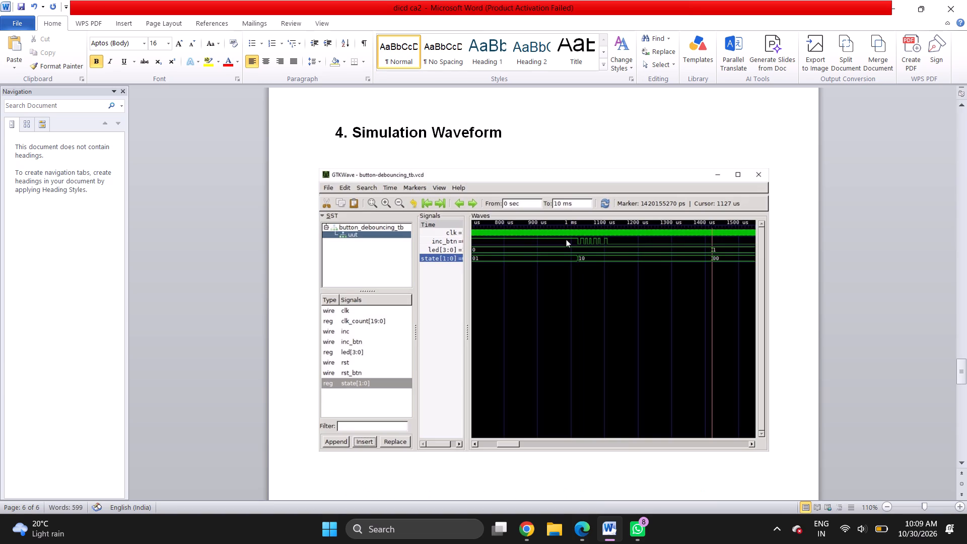
{"action": "key", "text": "BackSpace"}
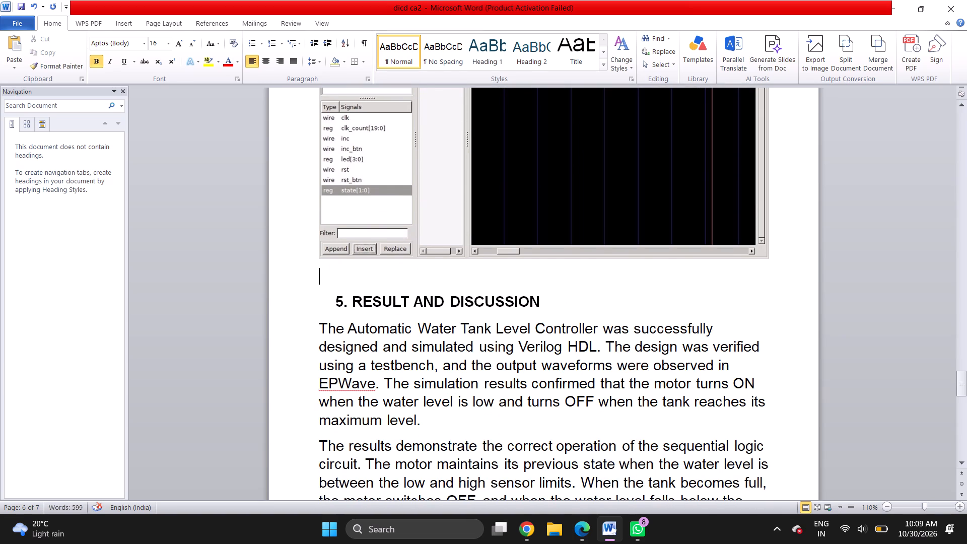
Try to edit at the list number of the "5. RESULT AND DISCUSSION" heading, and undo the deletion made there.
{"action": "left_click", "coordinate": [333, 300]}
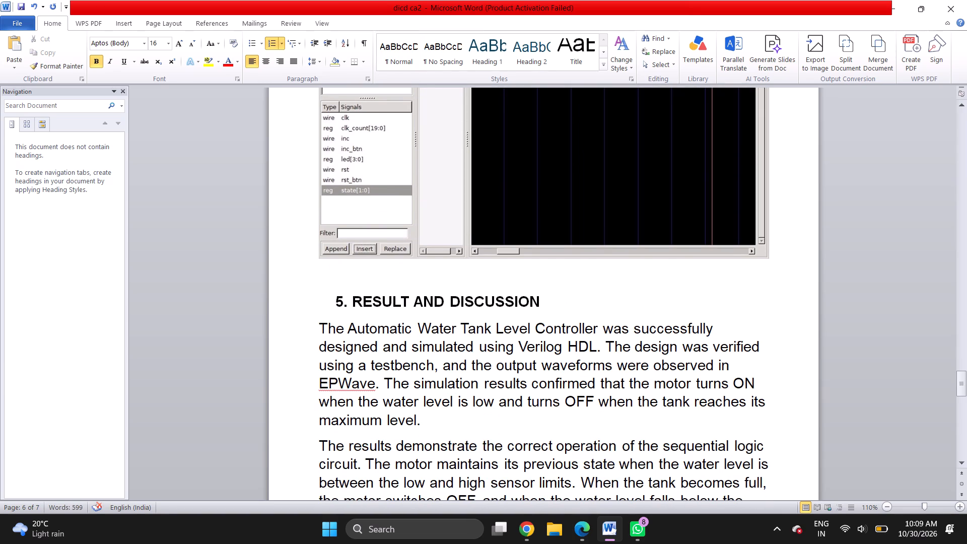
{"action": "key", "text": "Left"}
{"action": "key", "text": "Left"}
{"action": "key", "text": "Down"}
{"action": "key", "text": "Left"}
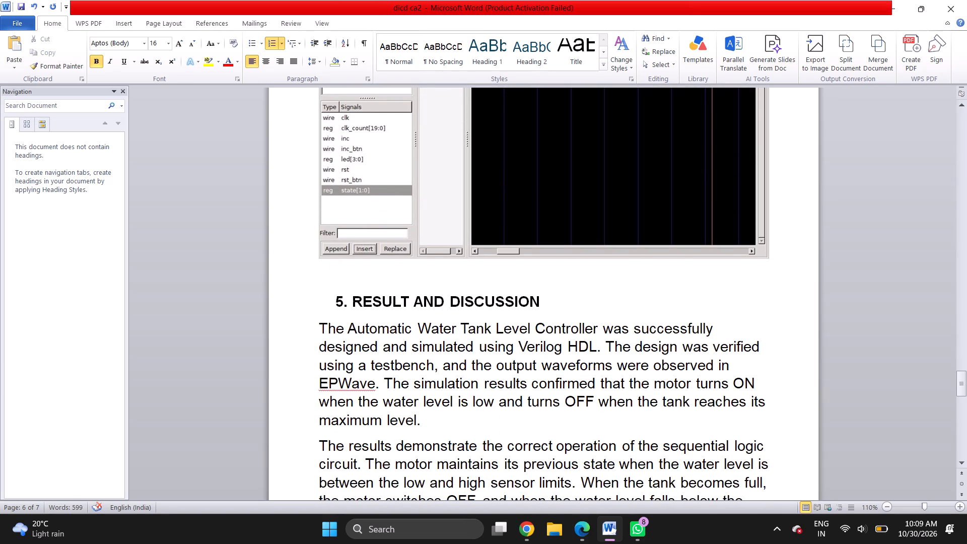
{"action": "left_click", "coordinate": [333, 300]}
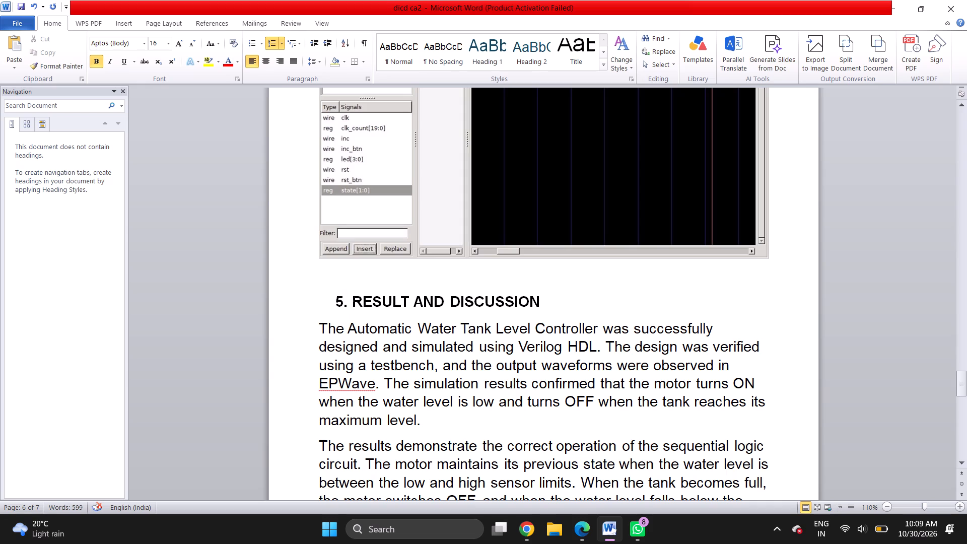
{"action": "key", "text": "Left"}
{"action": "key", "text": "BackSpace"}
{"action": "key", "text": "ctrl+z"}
Adjust the gap between the GTKWave picture and the "5. RESULT AND DISCUSSION" heading to two blank lines.
{"action": "key", "text": "Left"}
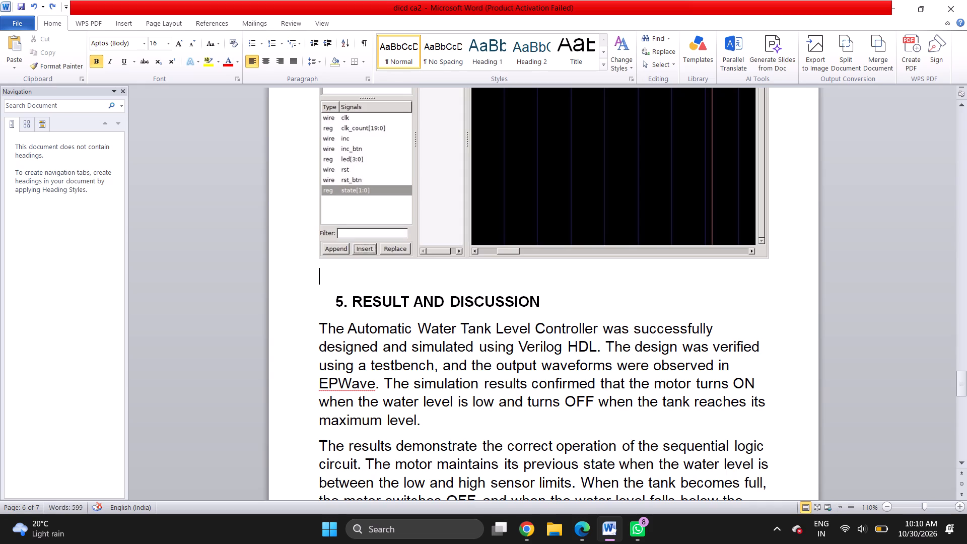
{"action": "key", "text": "Return"}
{"action": "key", "text": "BackSpace"}
{"action": "key", "text": "BackSpace"}
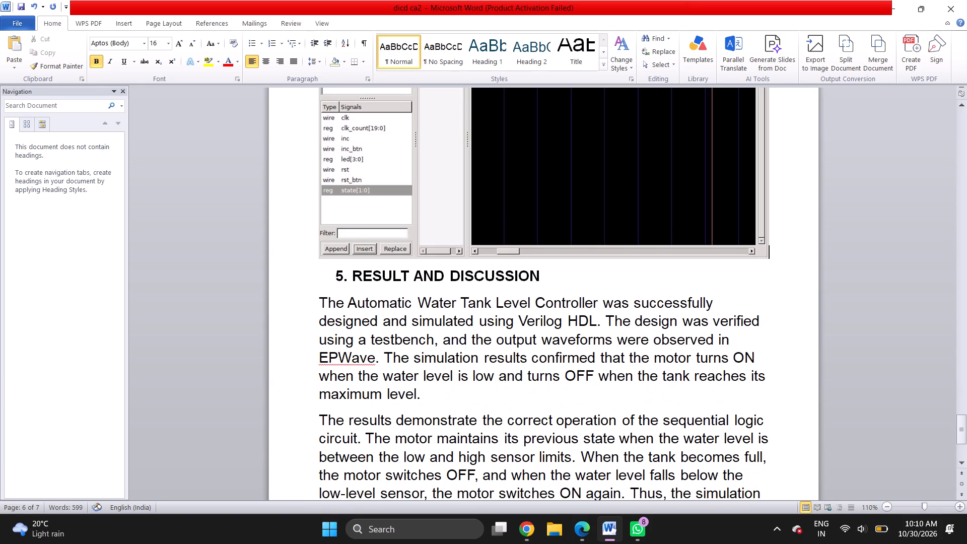
{"action": "key", "text": "Return"}
{"action": "key", "text": "Return"}
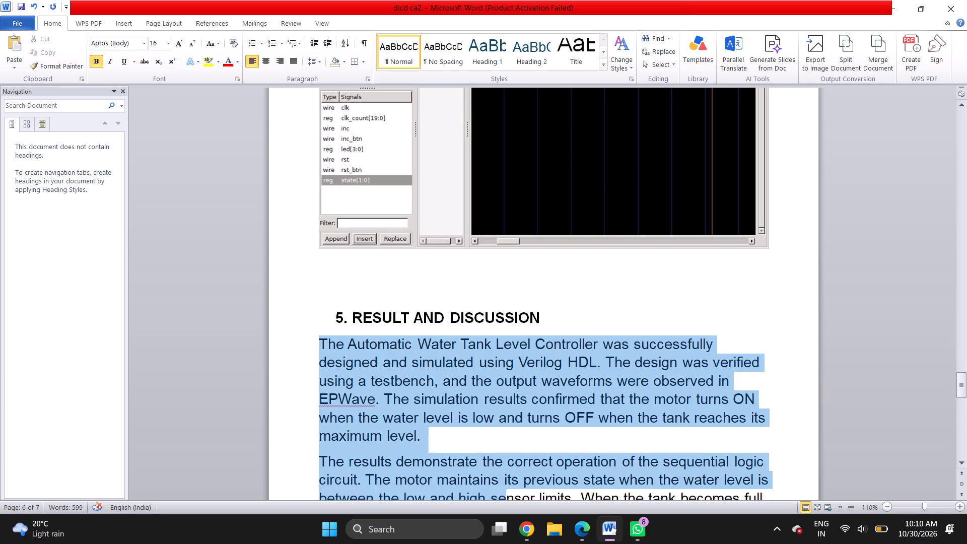
{"action": "left_click_drag", "start_coordinate": [503, 503], "coordinate": [452, 133]}
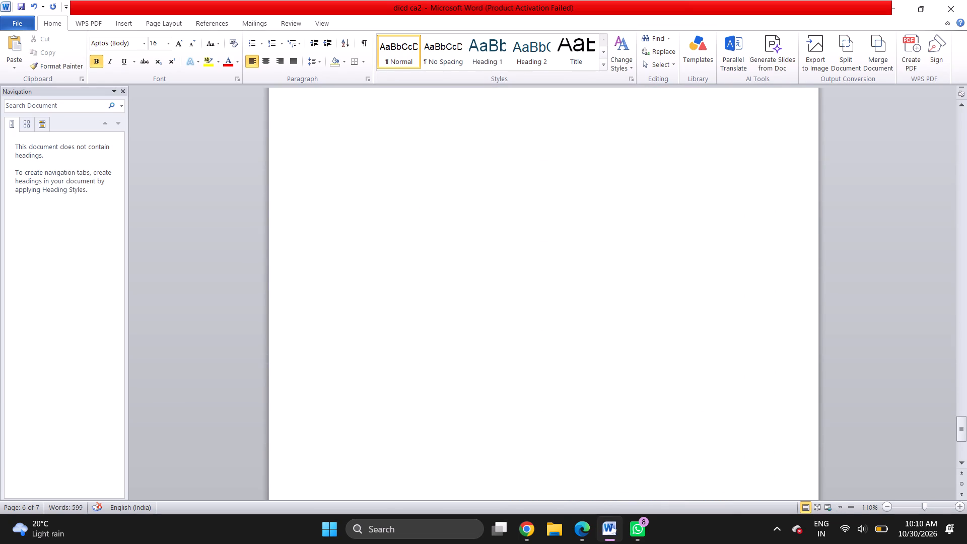
{"action": "left_click_drag", "start_coordinate": [452, 133], "coordinate": [525, 380]}
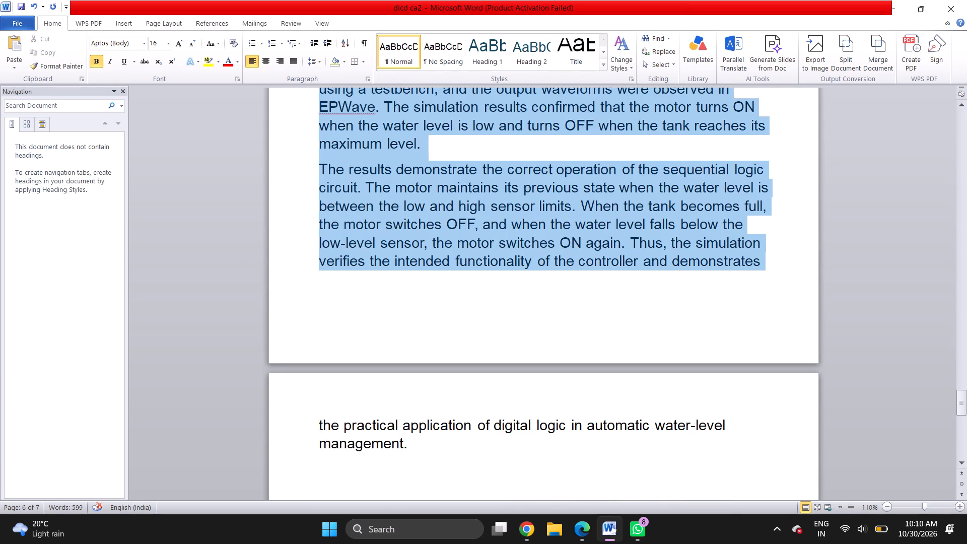
{"action": "left_click_drag", "start_coordinate": [525, 380], "coordinate": [550, 445]}
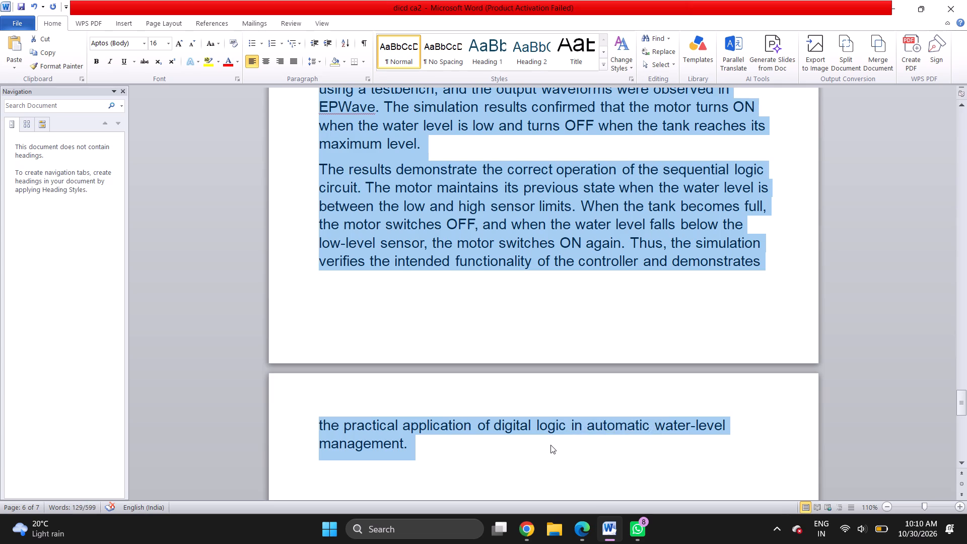
{"action": "key", "text": "ctrl+v"}
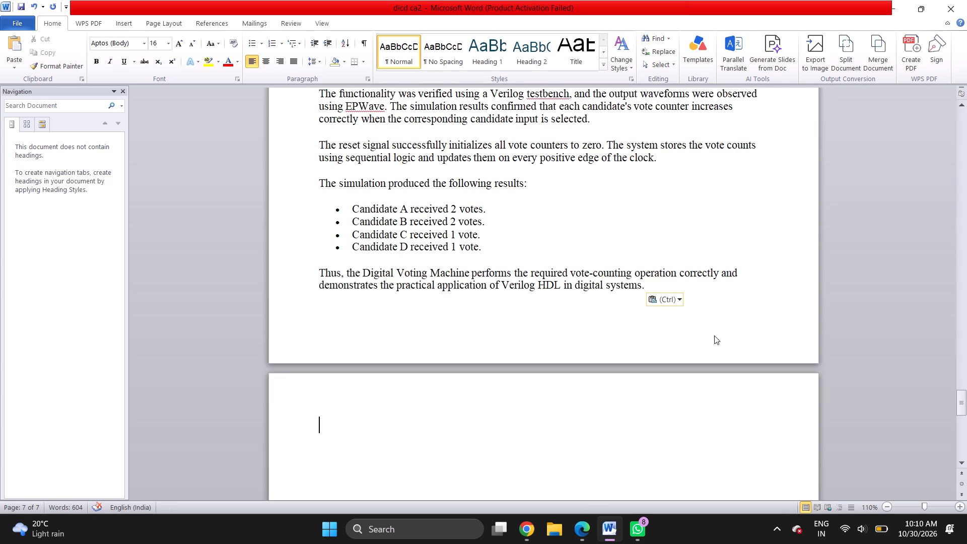
Format the pasted text under "5. RESULT AND DISCUSSION" in Arial Narrow, size 16.
{"action": "left_click_drag", "start_coordinate": [640, 376], "coordinate": [617, 368]}
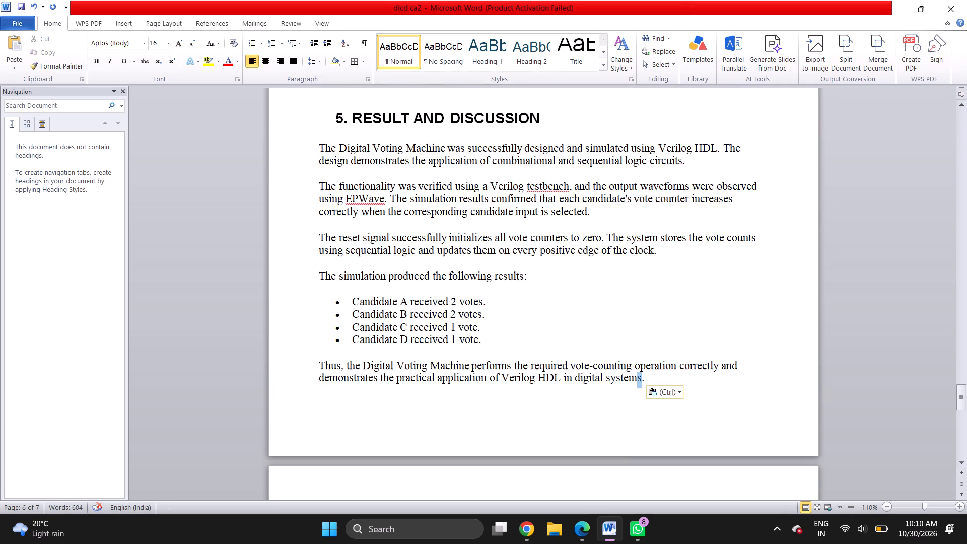
{"action": "left_click_drag", "start_coordinate": [617, 368], "coordinate": [330, 148]}
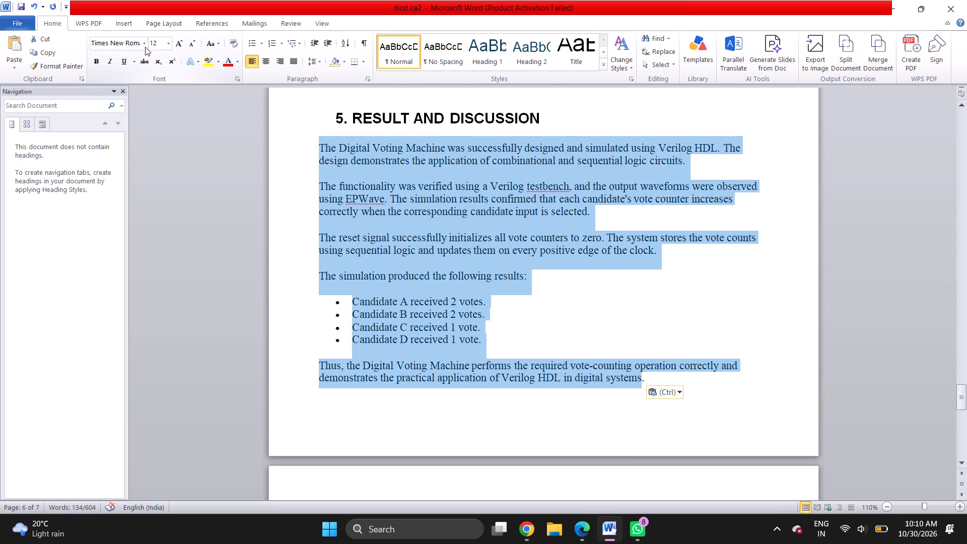
{"action": "left_click", "coordinate": [145, 47]}
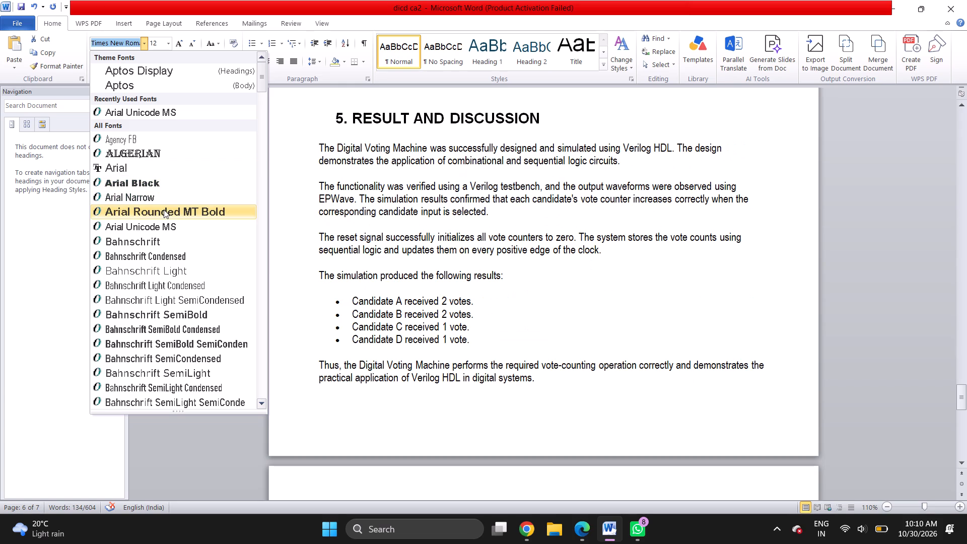
{"action": "left_click", "coordinate": [159, 199]}
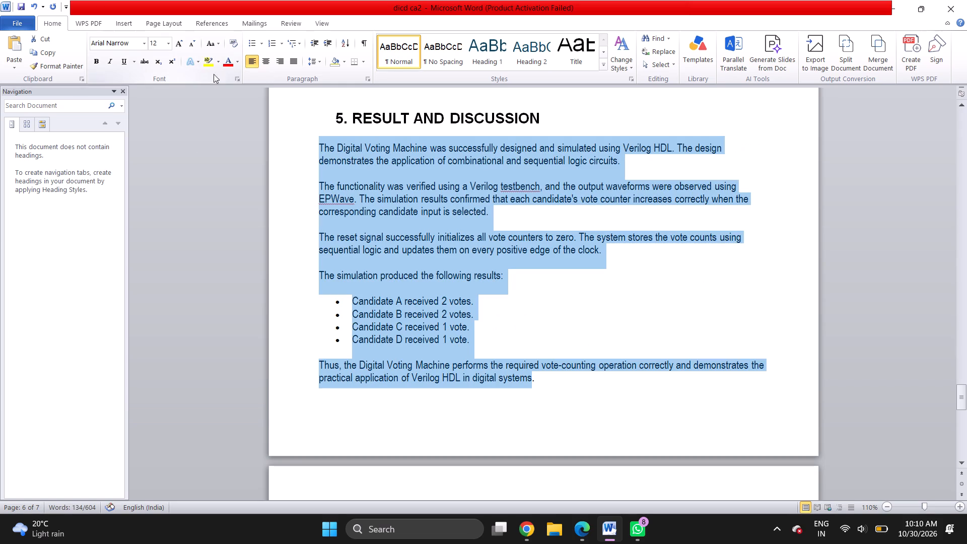
{"action": "left_click", "coordinate": [172, 41]}
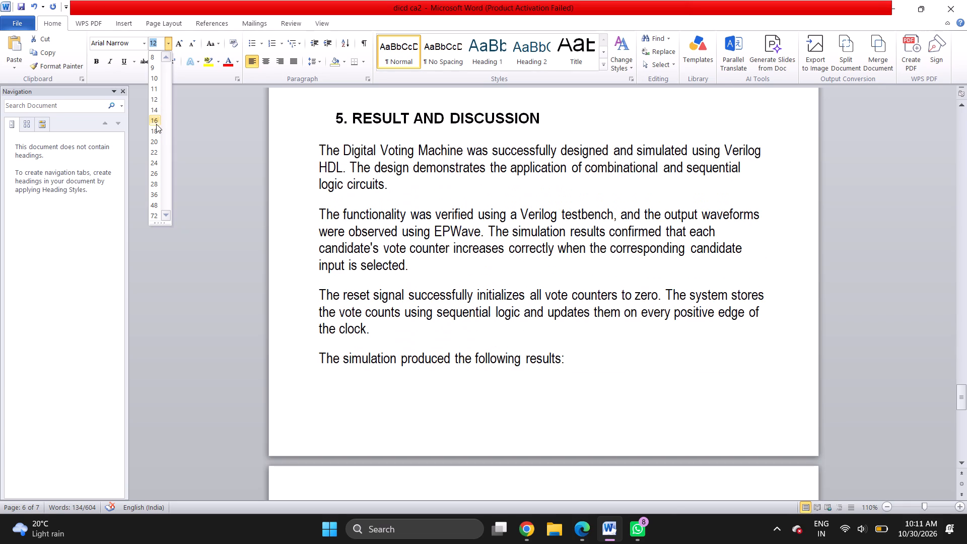
{"action": "left_click", "coordinate": [156, 124]}
{"action": "left_click", "coordinate": [652, 424]}
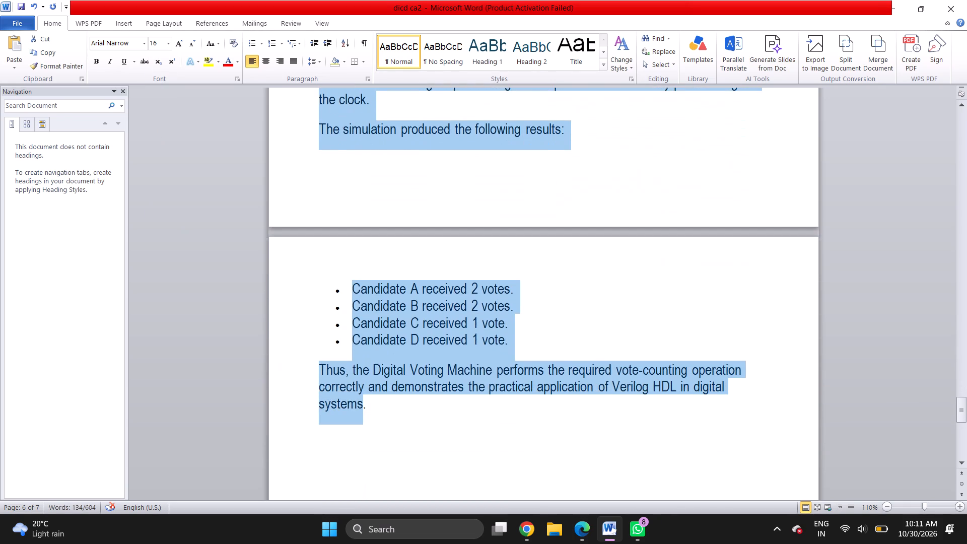
{"action": "left_click", "coordinate": [649, 463]}
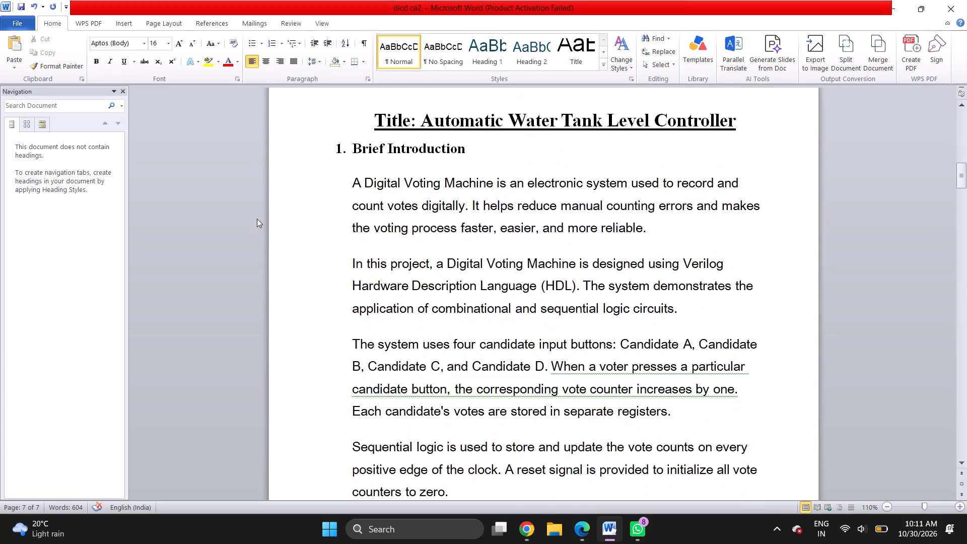
Save the changes to the "dicd ca2" document.
{"action": "left_click", "coordinate": [28, 20]}
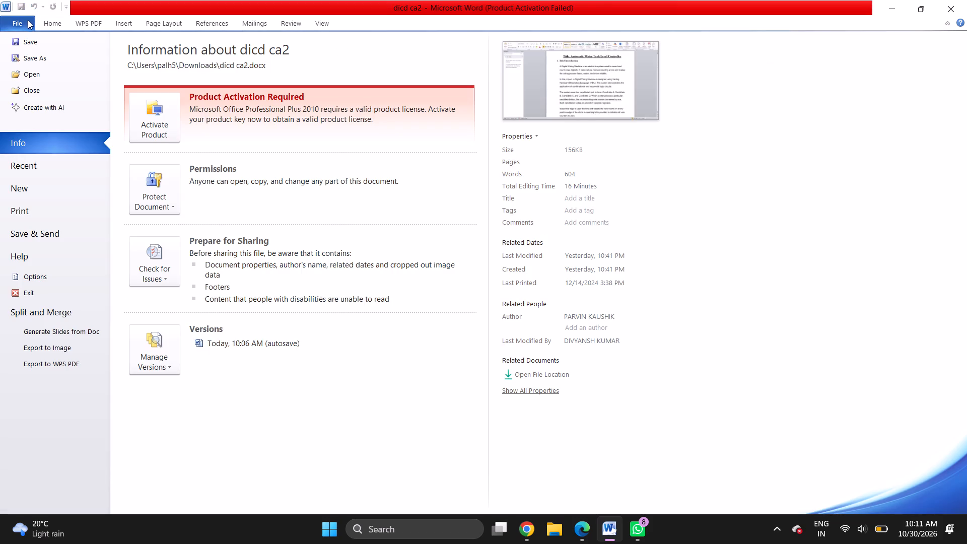
{"action": "left_click", "coordinate": [52, 43]}
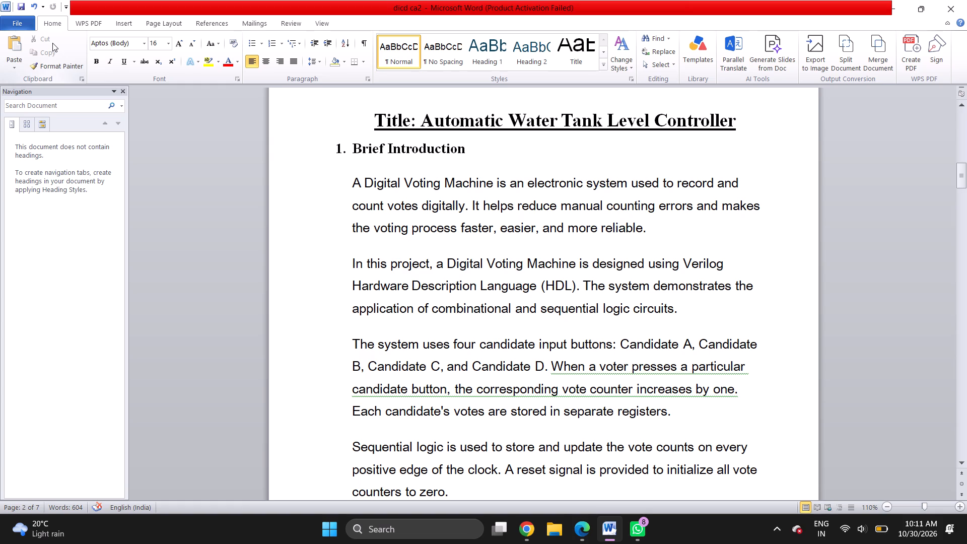
Use Save As to store the report in Downloads as a Word Document, keeping the file name "dicd ca2".
{"action": "left_click", "coordinate": [25, 22]}
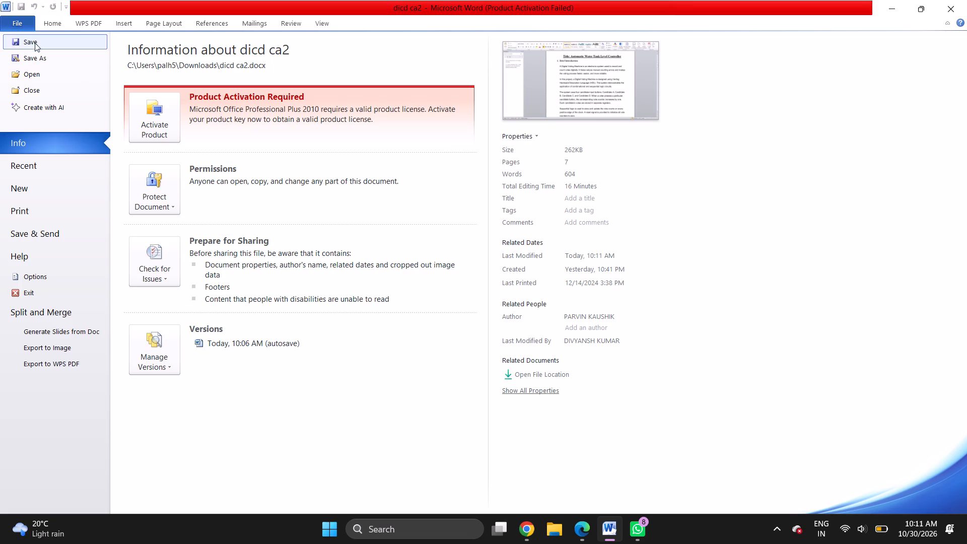
{"action": "left_click", "coordinate": [34, 53]}
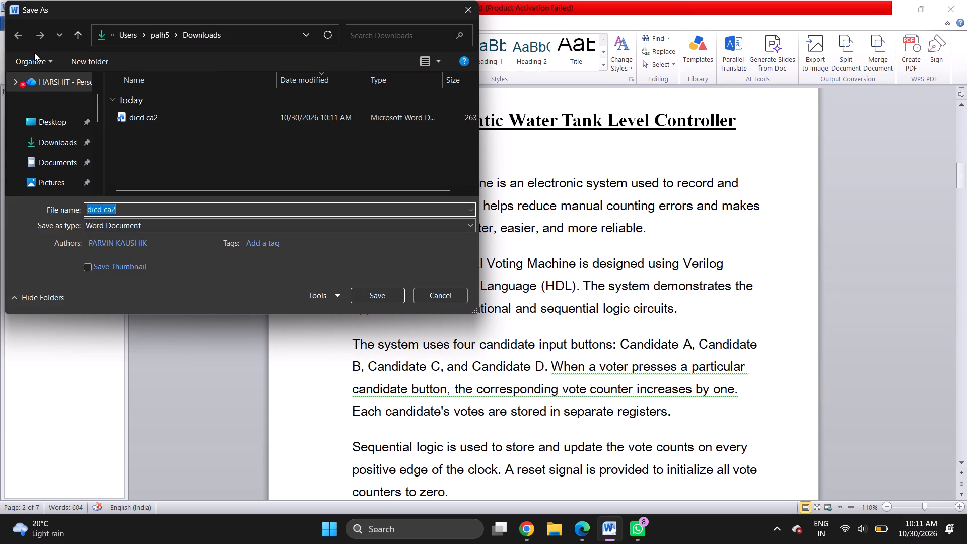
{"action": "key", "text": "Return"}
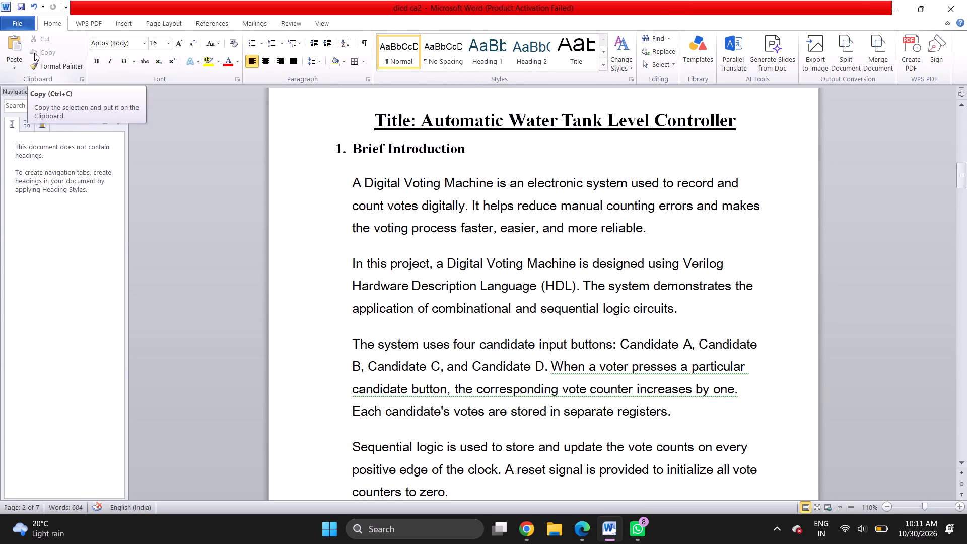
Switch to File Explorer and check the Downloads folder for the saved report.
{"action": "left_click", "coordinate": [558, 536]}
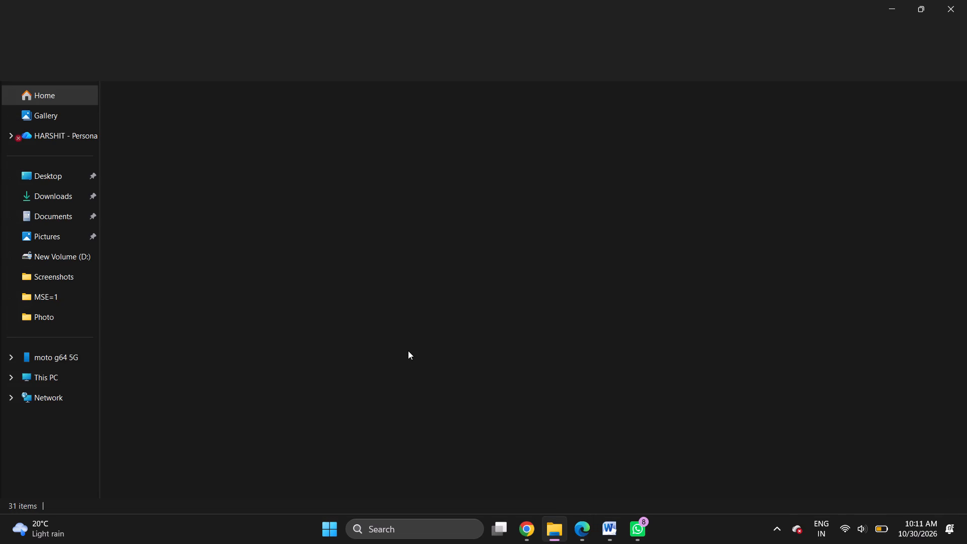
{"action": "left_click", "coordinate": [79, 196]}
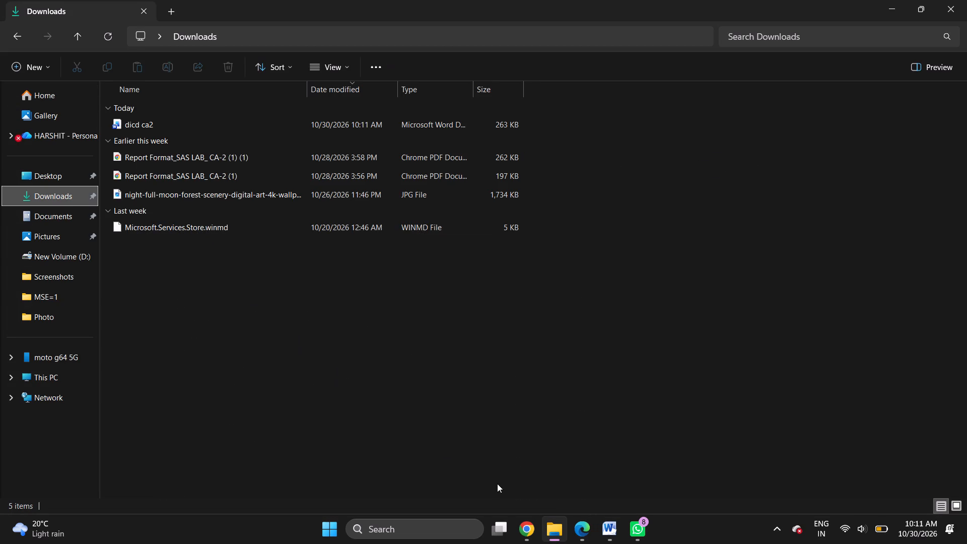
Return to Word and save a copy of the report in Downloads as a Word Document named "samyak".
{"action": "left_click", "coordinate": [606, 536]}
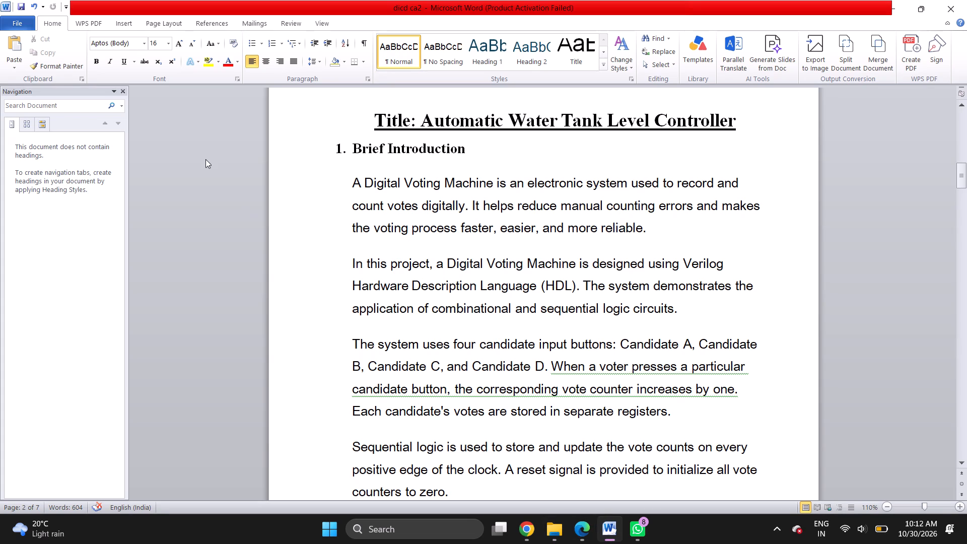
{"action": "left_click", "coordinate": [20, 23]}
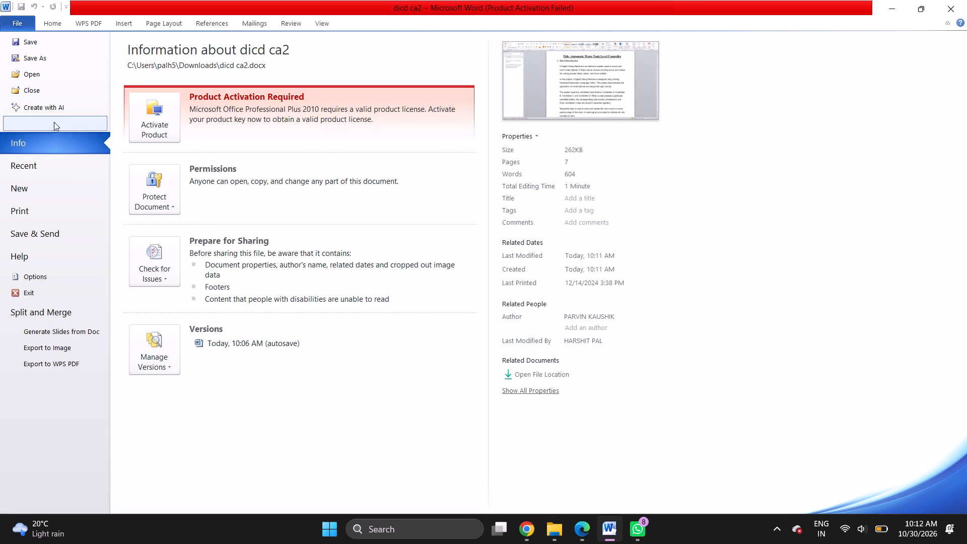
{"action": "left_click", "coordinate": [43, 57]}
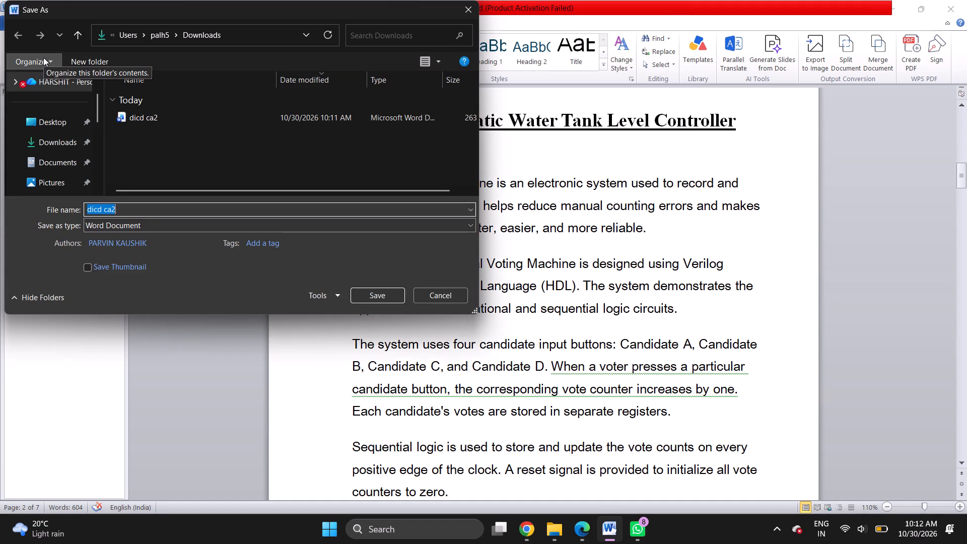
{"action": "key", "text": "BackSpace"}
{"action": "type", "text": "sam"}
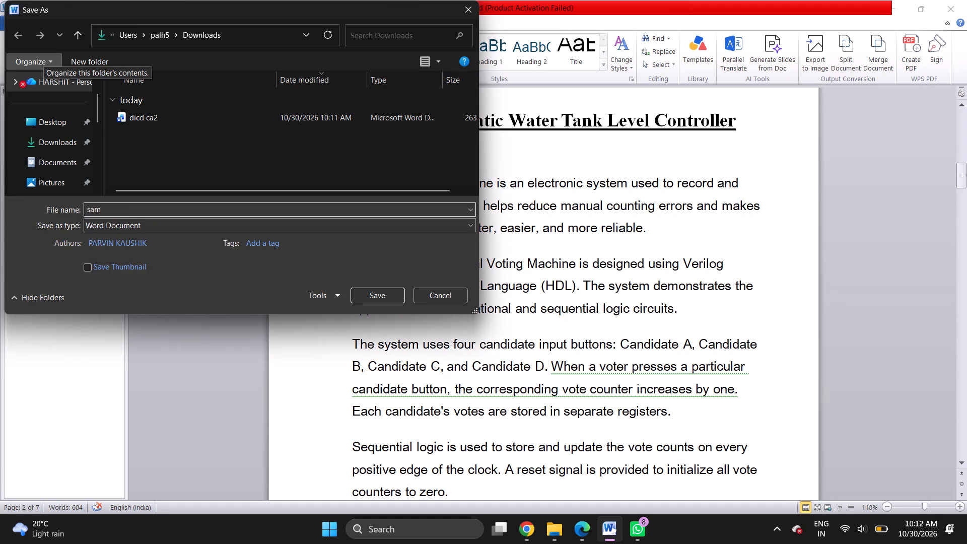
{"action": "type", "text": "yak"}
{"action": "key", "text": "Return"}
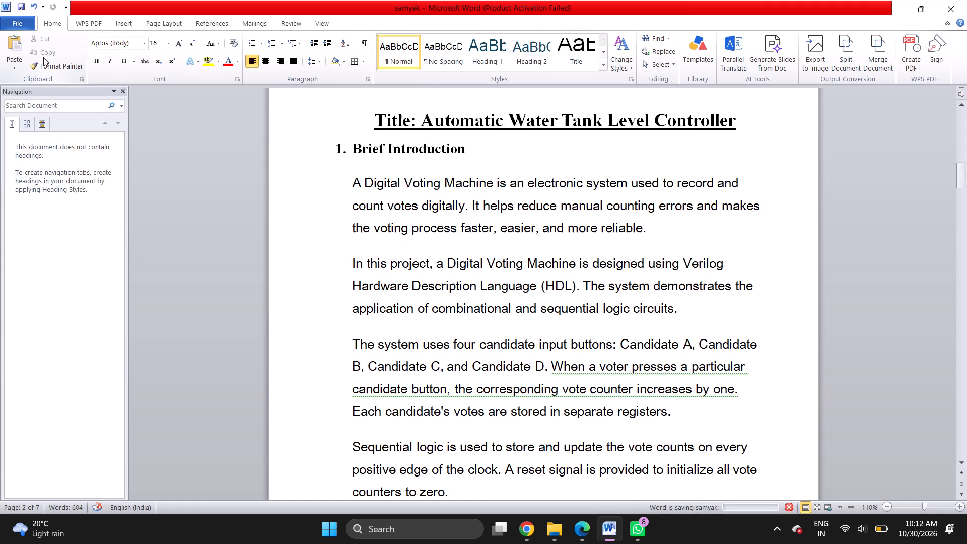
Switch to File Explorer to check the Downloads folder for the "samyak" file.
{"action": "left_click", "coordinate": [542, 523]}
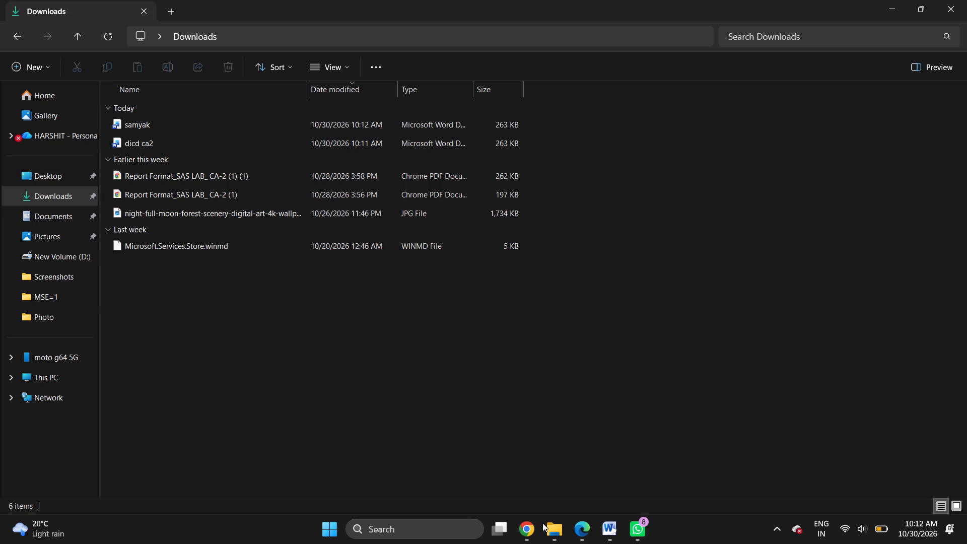
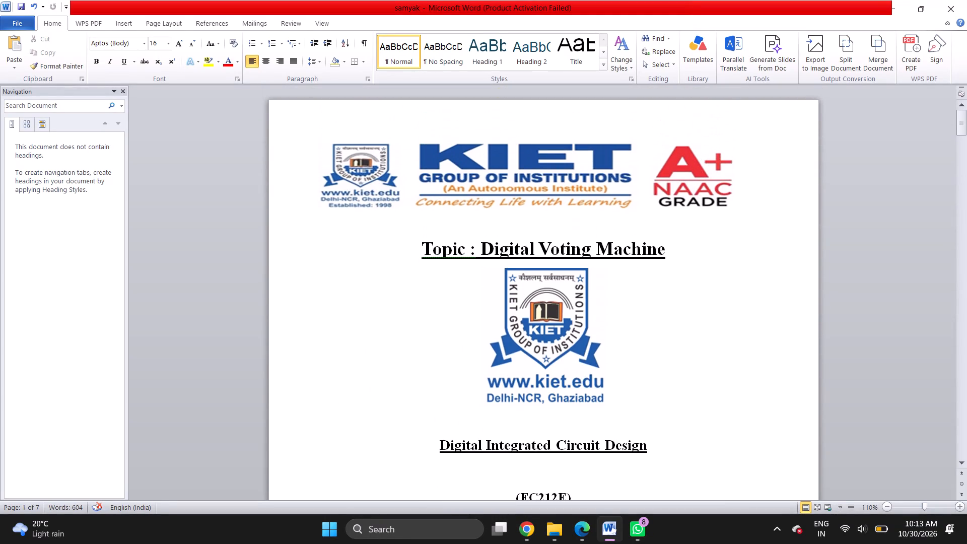
Replace "Automatic Water Tank Level Controller" in the page 2 title with "Digital Voting Machine" copied from the cover topic, and centre the title.
{"action": "left_click_drag", "start_coordinate": [667, 251], "coordinate": [508, 245]}
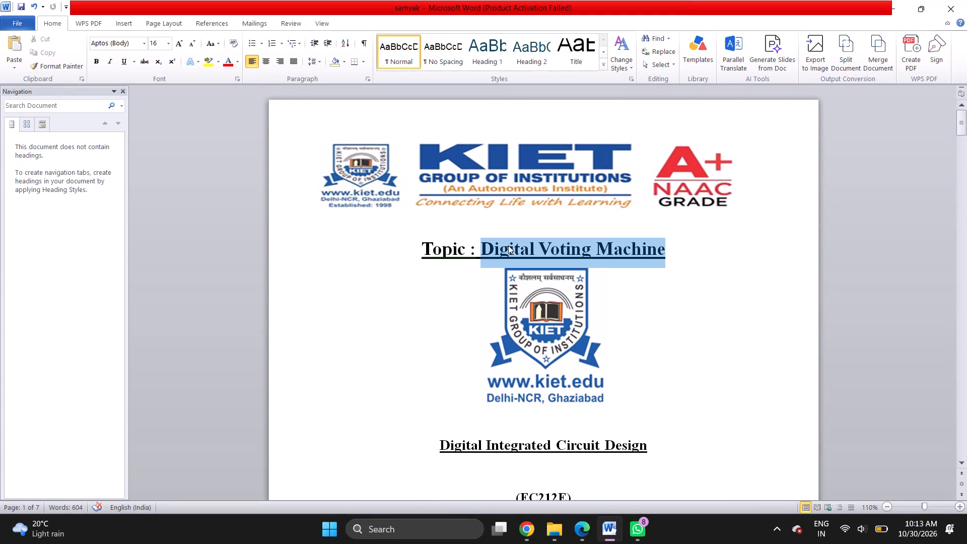
{"action": "key", "text": "ctrl+c"}
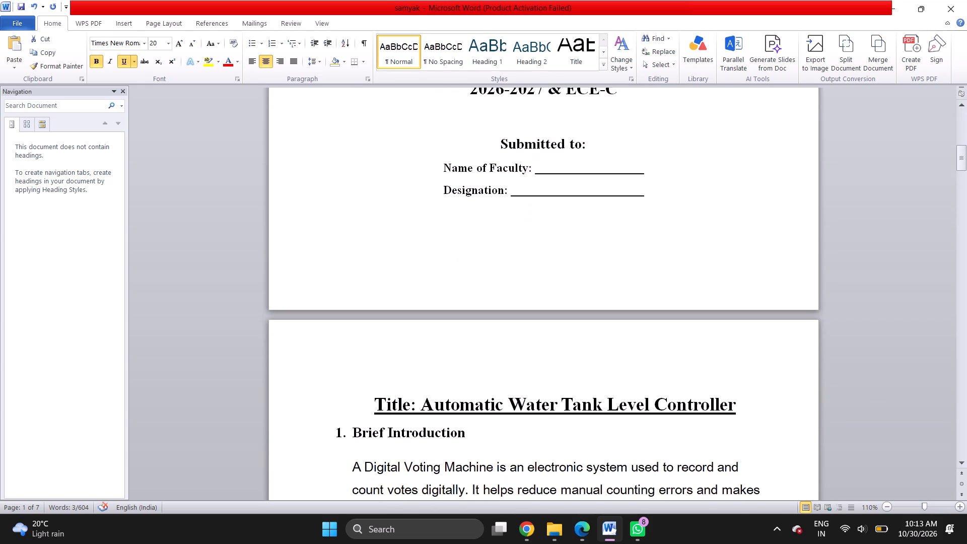
{"action": "left_click_drag", "start_coordinate": [736, 380], "coordinate": [526, 386]}
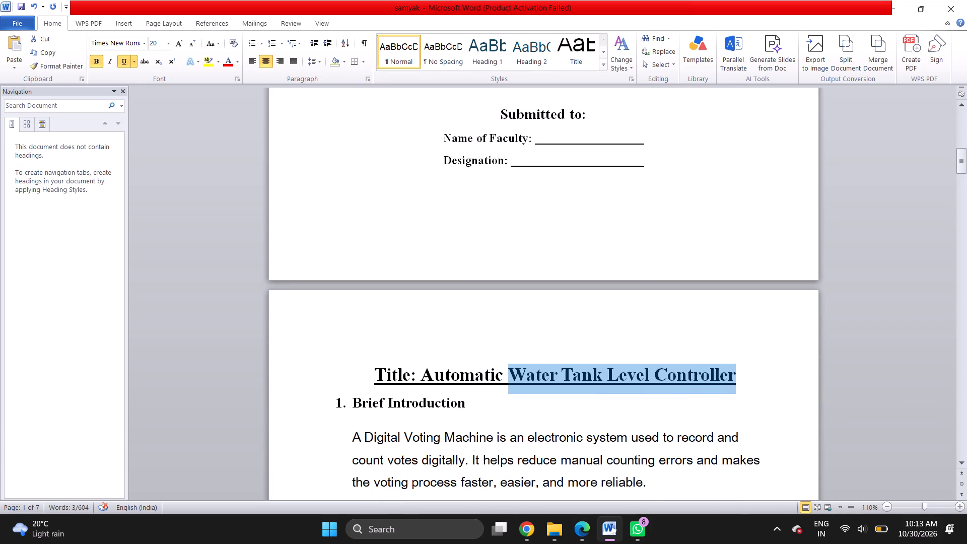
{"action": "left_click_drag", "start_coordinate": [526, 386], "coordinate": [462, 386]}
{"action": "key", "text": "ctrl+v"}
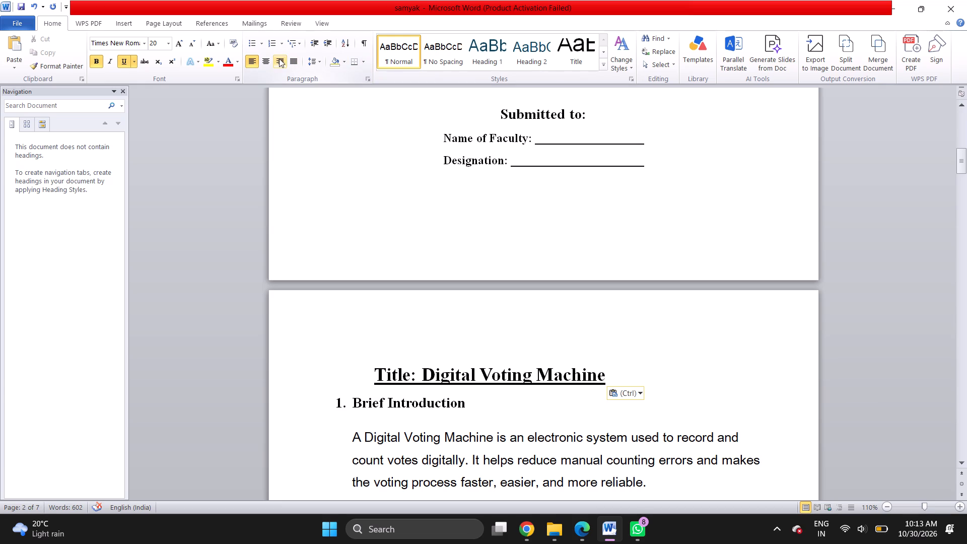
{"action": "left_click", "coordinate": [266, 61]}
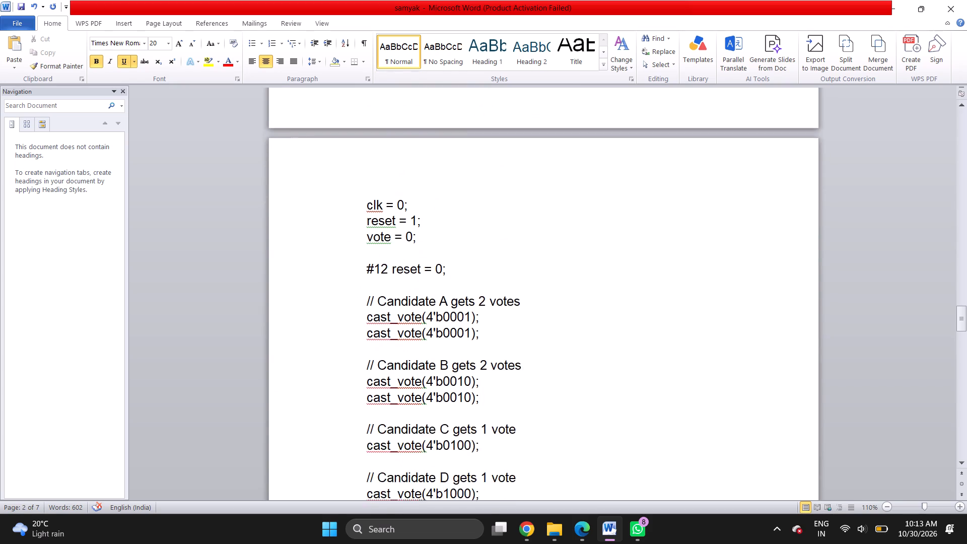
Use Save As to store the corrected report in Downloads as a Word Document, keeping the file name "samyak".
{"action": "left_click", "coordinate": [616, 163]}
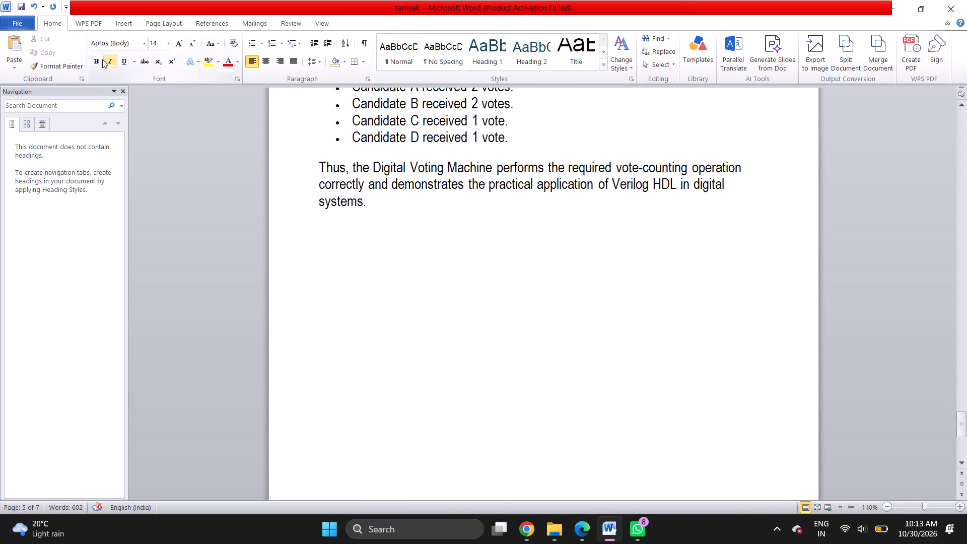
{"action": "left_click", "coordinate": [13, 19]}
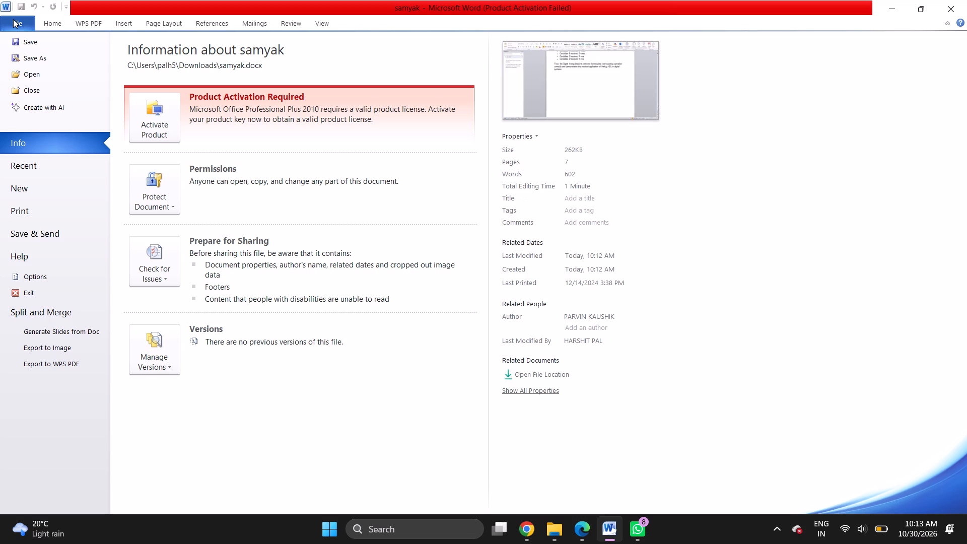
{"action": "left_click", "coordinate": [28, 58]}
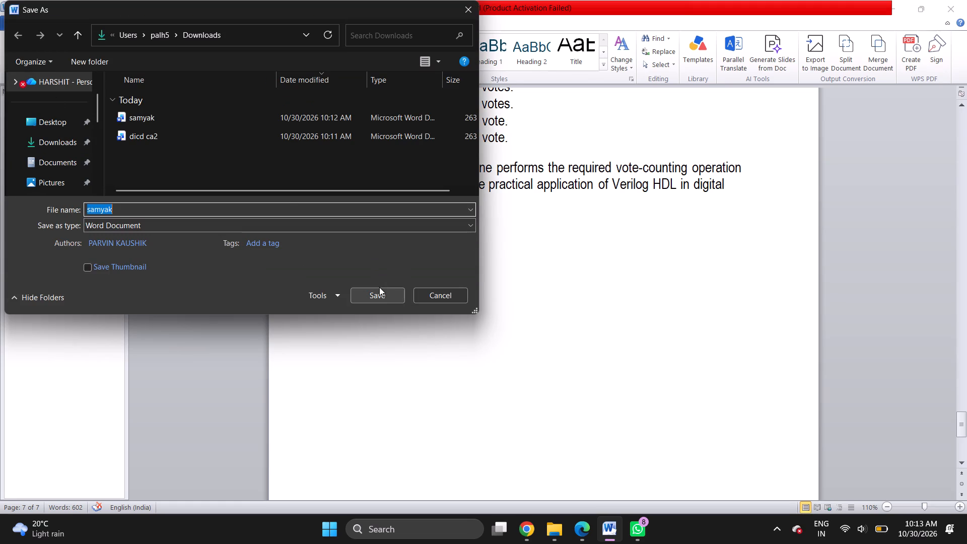
{"action": "left_click", "coordinate": [380, 296]}
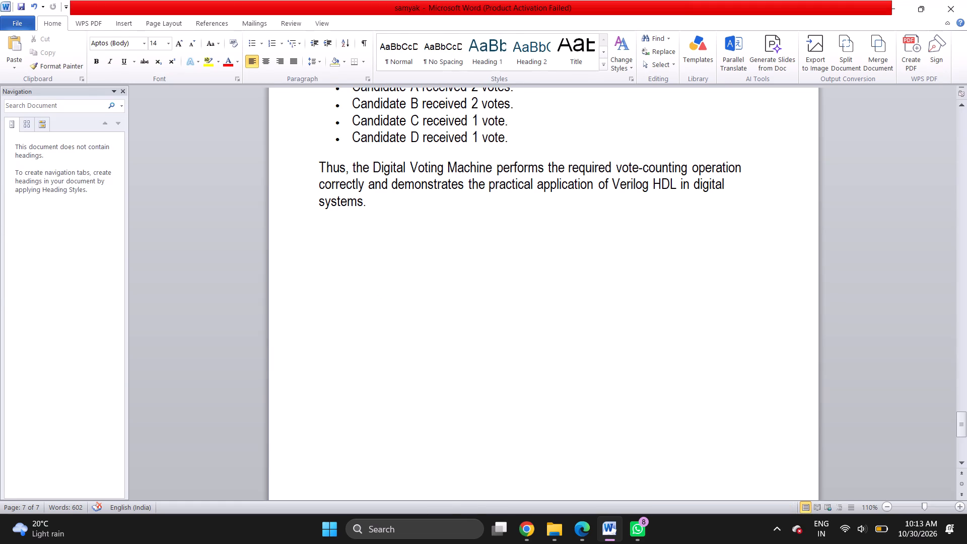
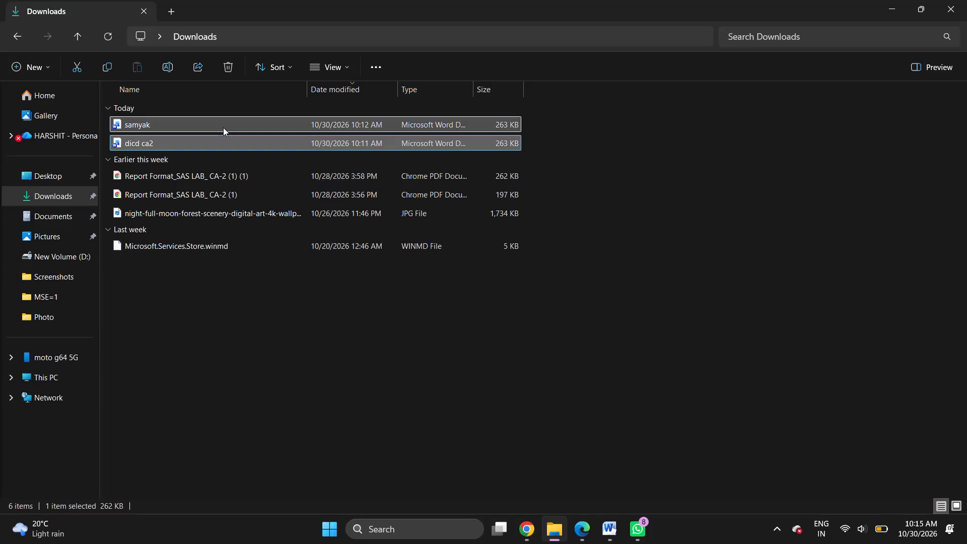
Delete the selected "samyak" and "dicd ca2" Word documents from Downloads, retrying the deletion of "samyak" and finally skipping it.
{"action": "left_click", "coordinate": [223, 75]}
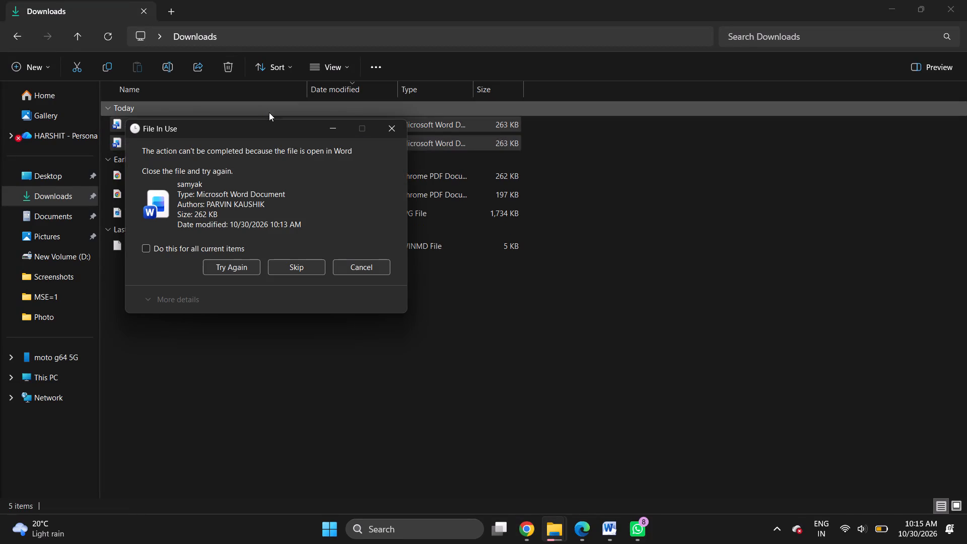
{"action": "left_click", "coordinate": [237, 270]}
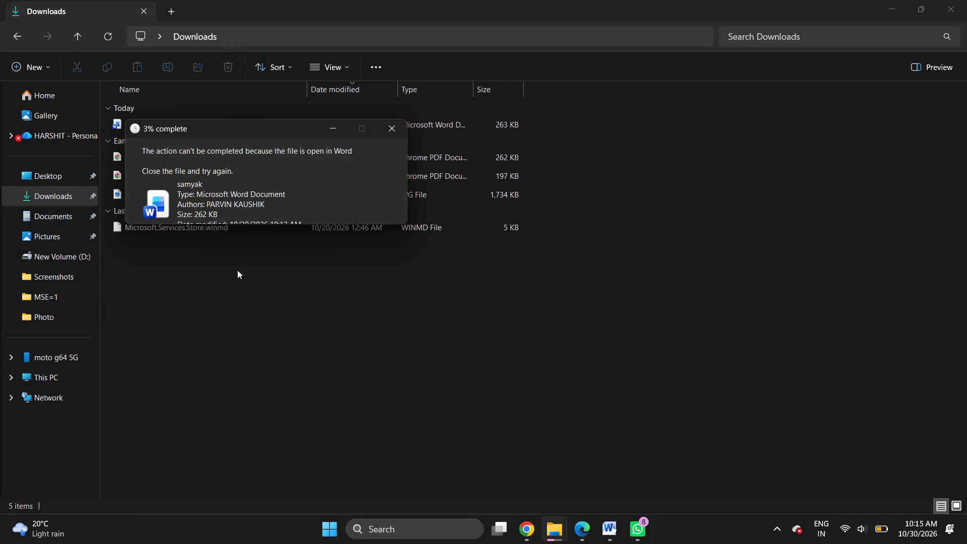
{"action": "double_click", "coordinate": [237, 270]}
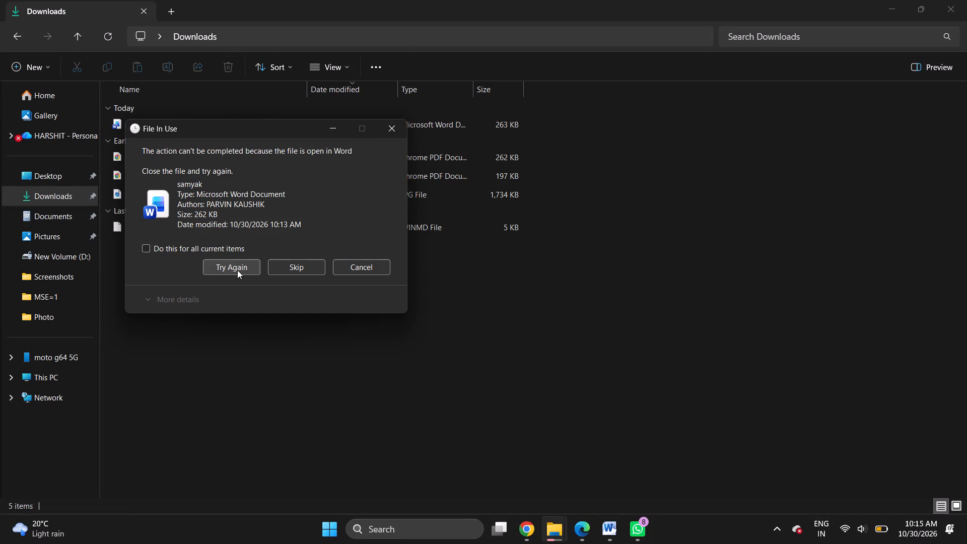
{"action": "left_click", "coordinate": [237, 270]}
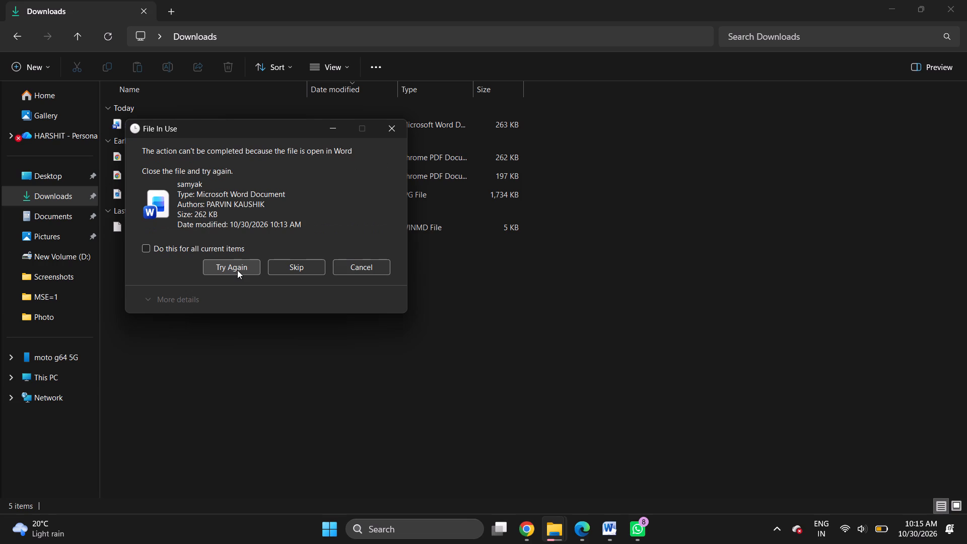
{"action": "left_click", "coordinate": [237, 270]}
{"action": "left_click", "coordinate": [237, 270]}
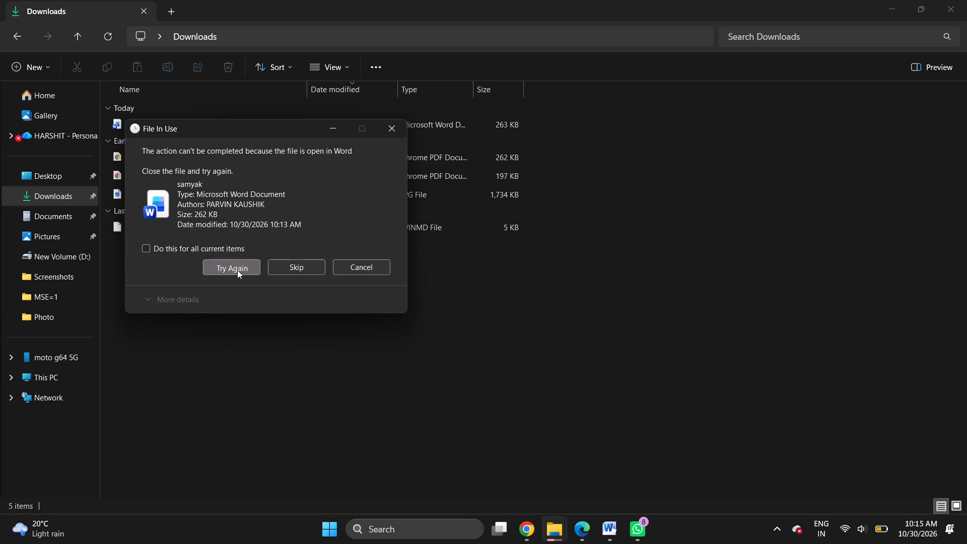
{"action": "left_click", "coordinate": [293, 267]}
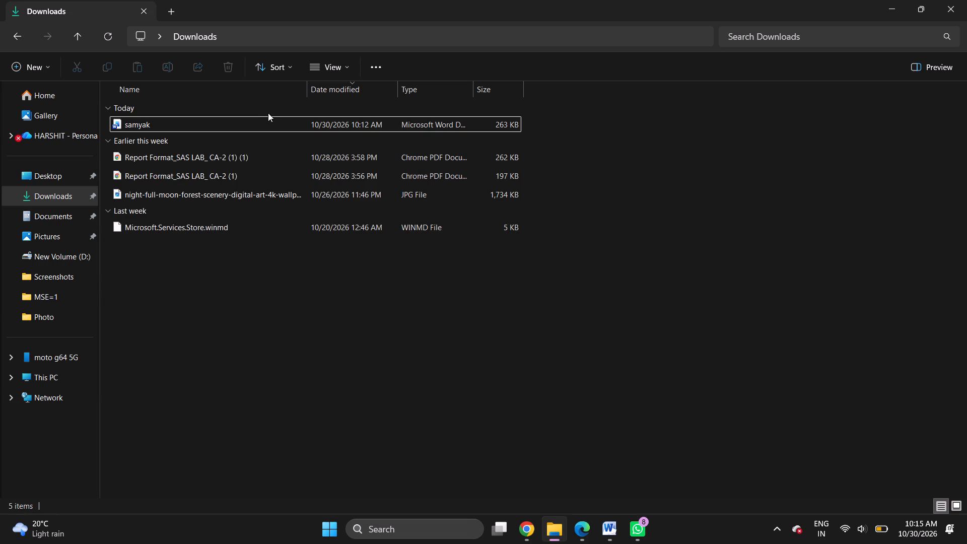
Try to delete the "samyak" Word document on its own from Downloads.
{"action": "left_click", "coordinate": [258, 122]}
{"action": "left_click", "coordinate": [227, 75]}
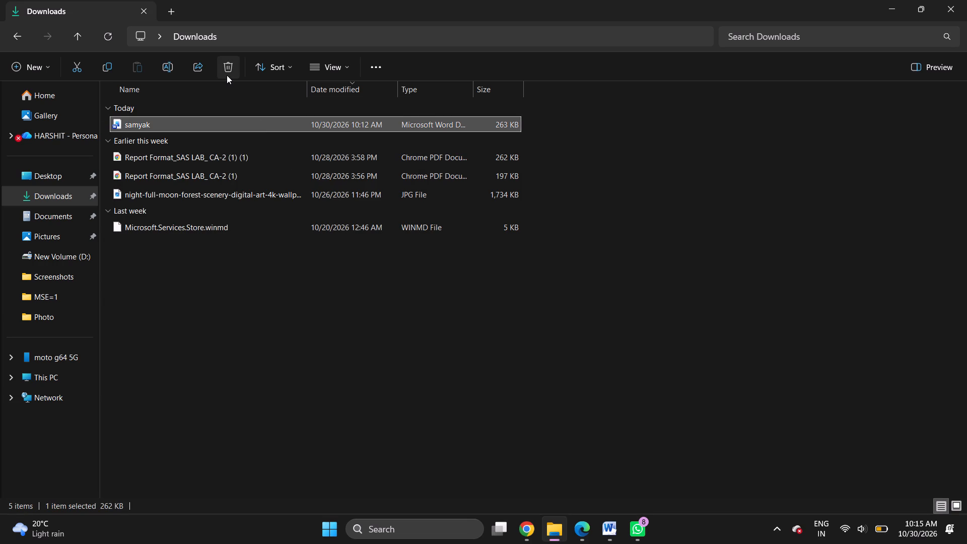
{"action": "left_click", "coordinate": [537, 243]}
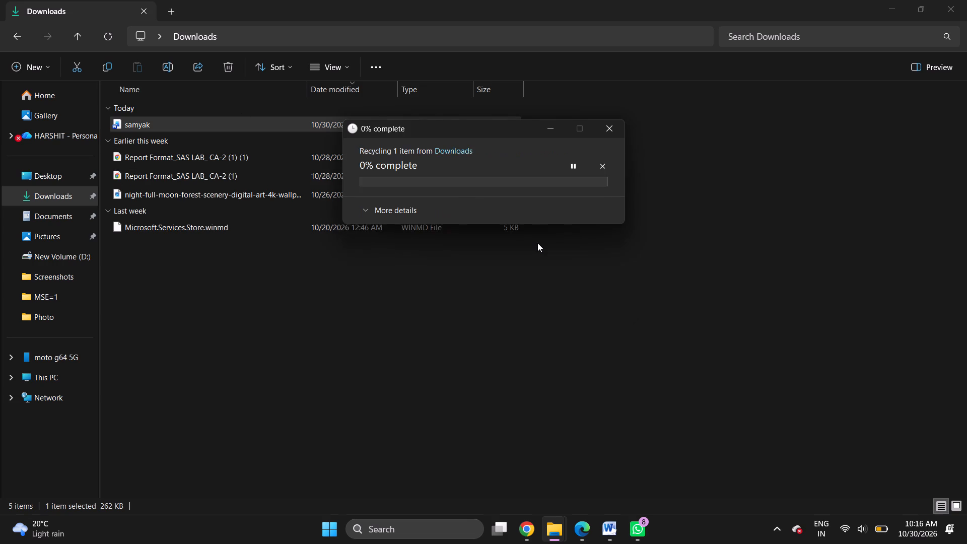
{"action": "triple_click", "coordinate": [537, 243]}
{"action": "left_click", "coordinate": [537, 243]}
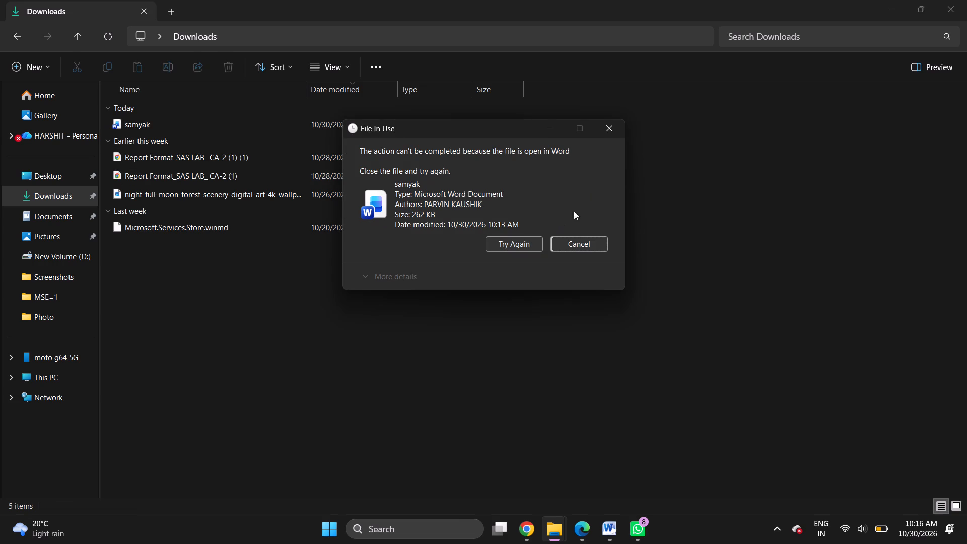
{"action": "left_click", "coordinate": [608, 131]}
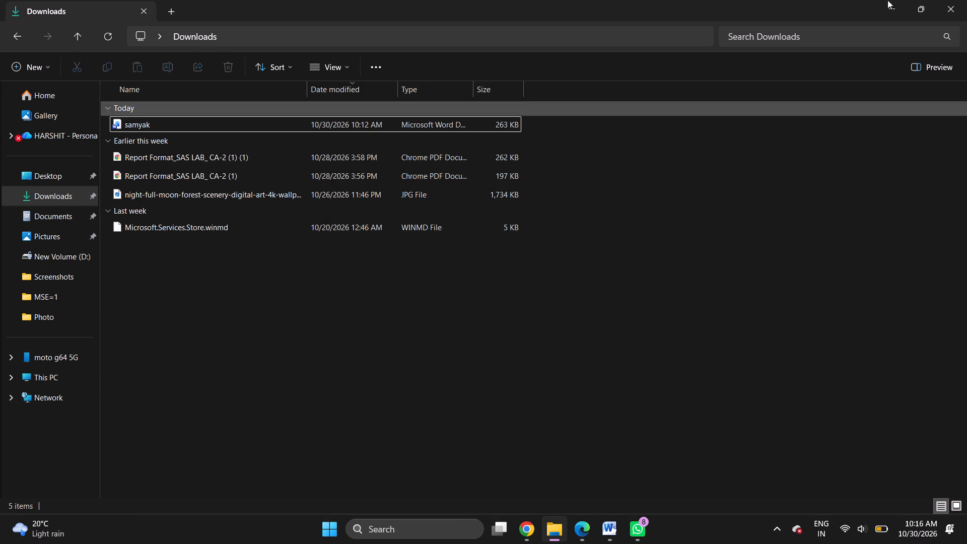
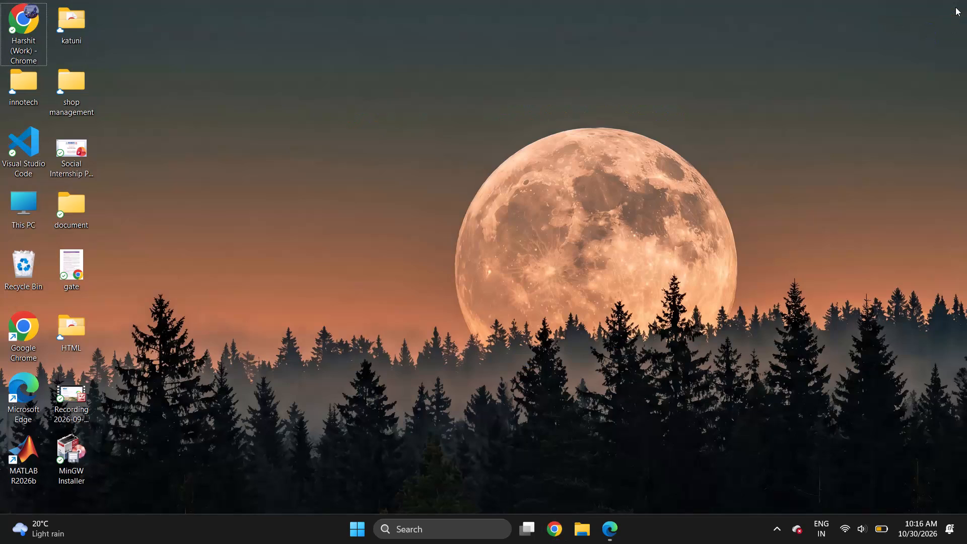
Search the computer for "kur" and open the best match.
{"action": "type", "text": "kur"}
{"action": "key", "text": "Return"}
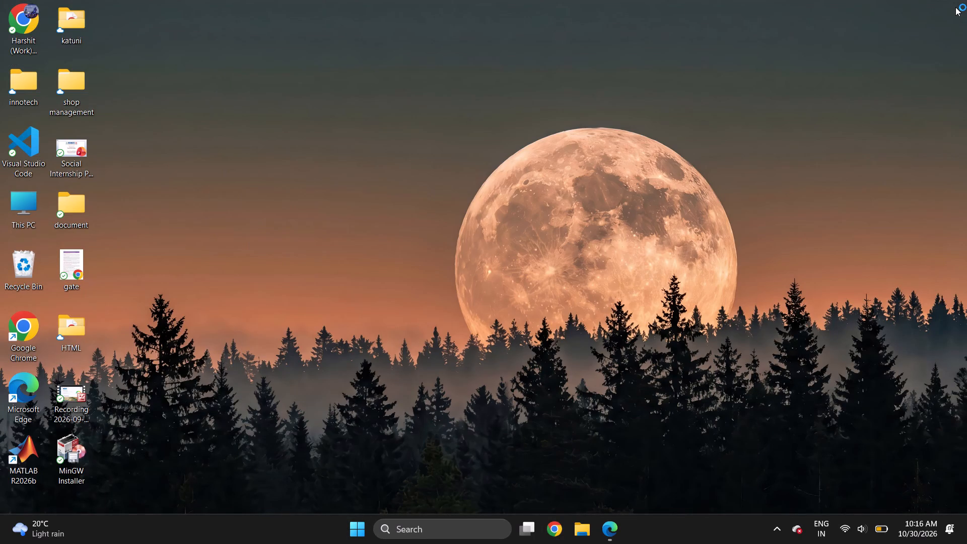